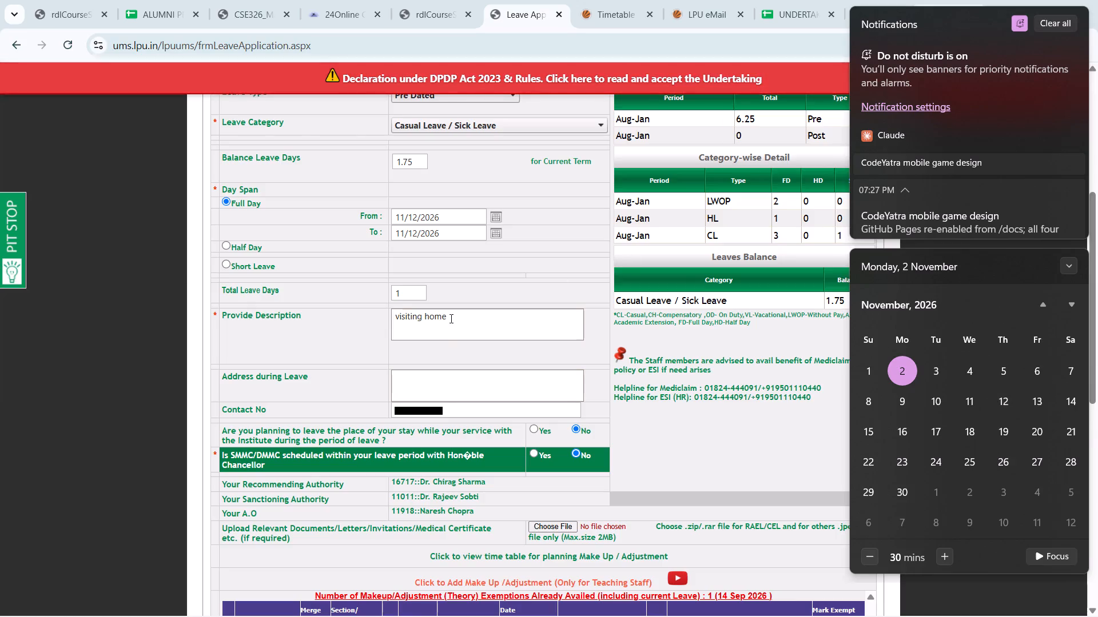
# Capitalise the first letter of the leave description so it reads "Visiting home".
pyautogui.click(400, 312)
pyautogui.press('BackSpace')
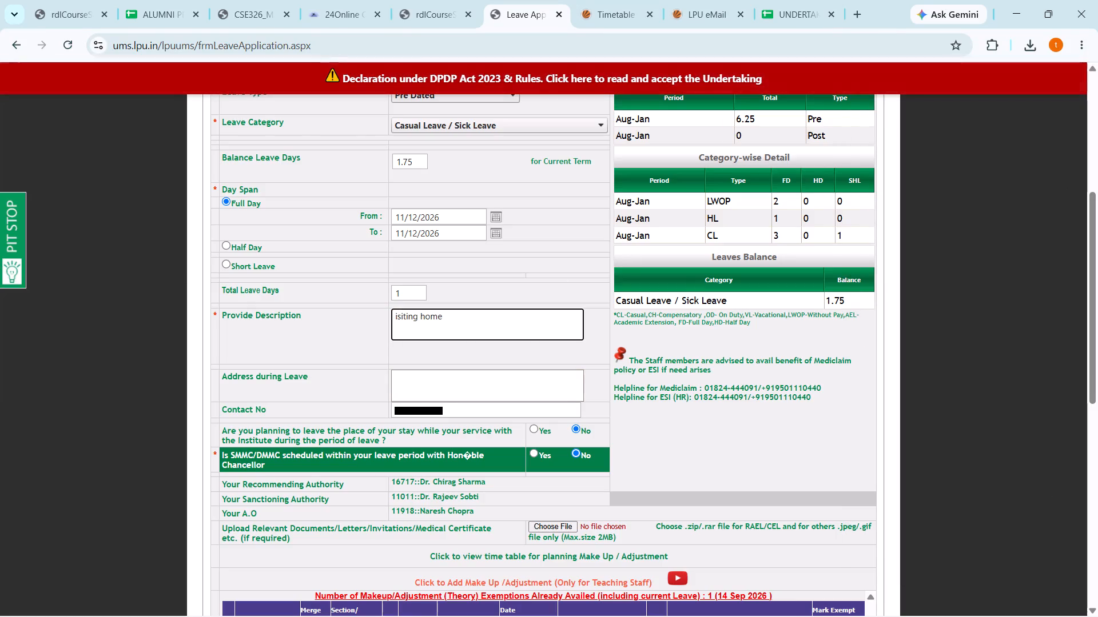
pyautogui.hotkey('shift', 'v')
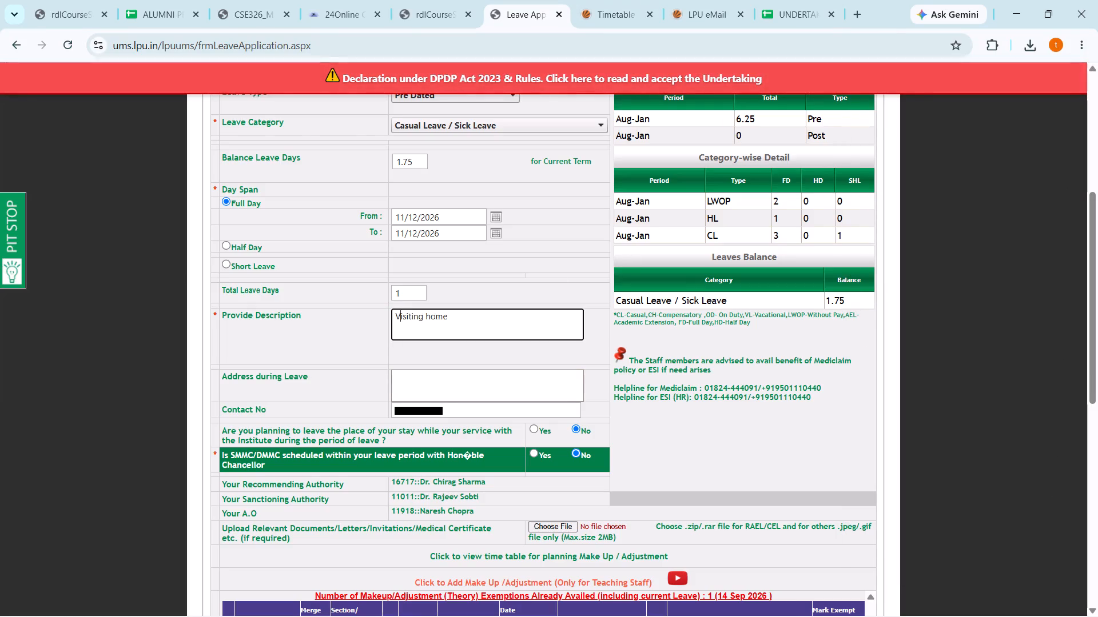
pyautogui.click(380, 358)
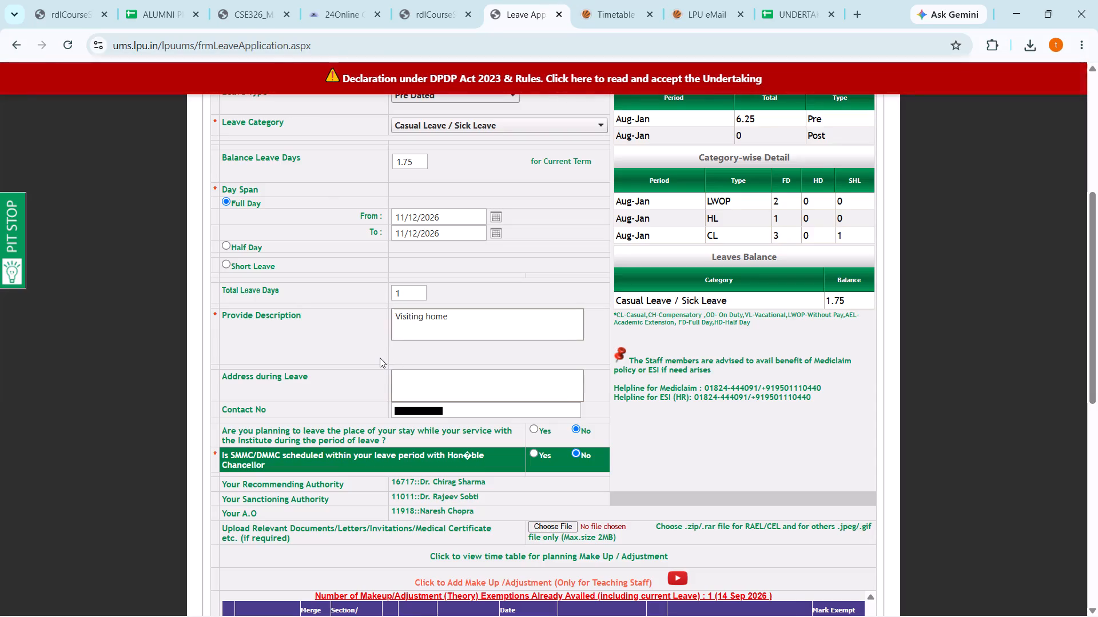
# Review the completed leave application, including the lecture adjustment rows, and check the leave date against the system calendar.
pyautogui.scroll(-2, 431, 480)
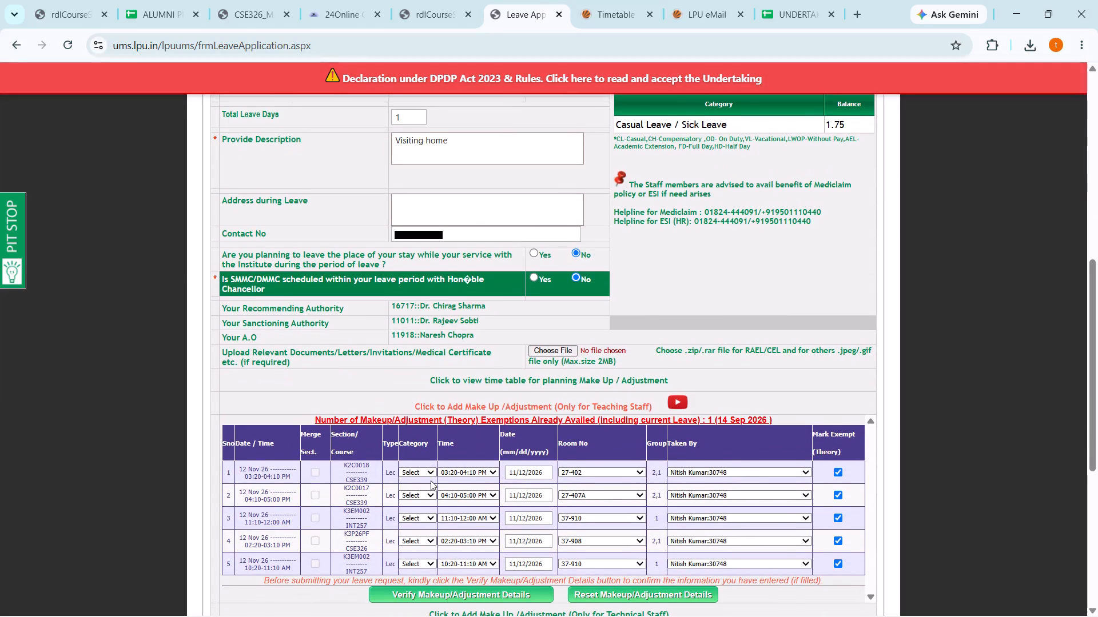
pyautogui.scroll(-1, 550, 470)
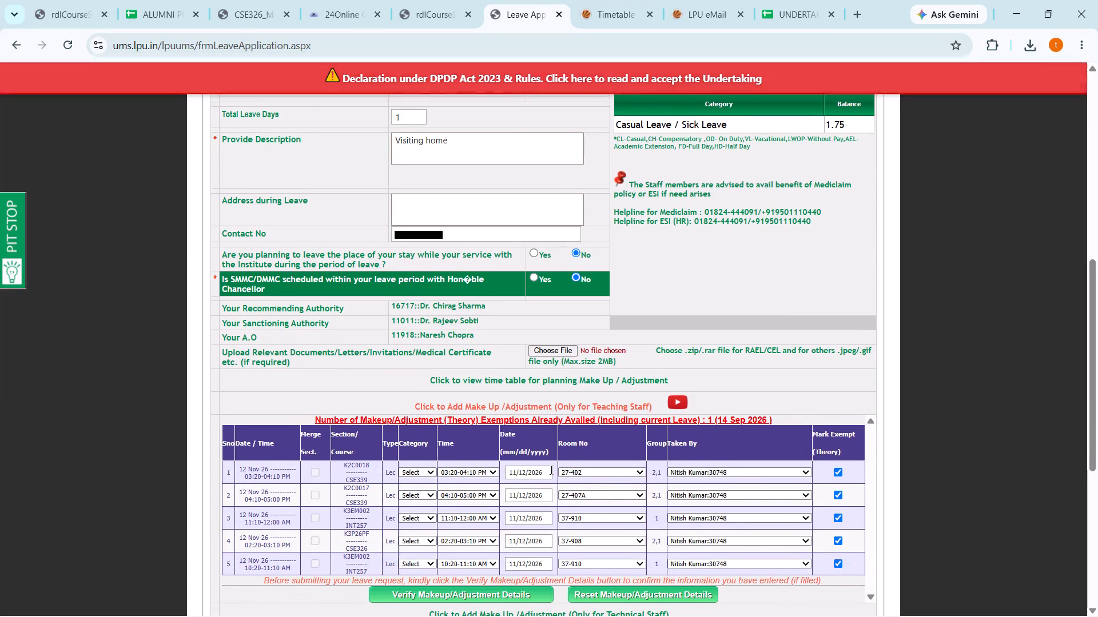
pyautogui.scroll(-1, 550, 470)
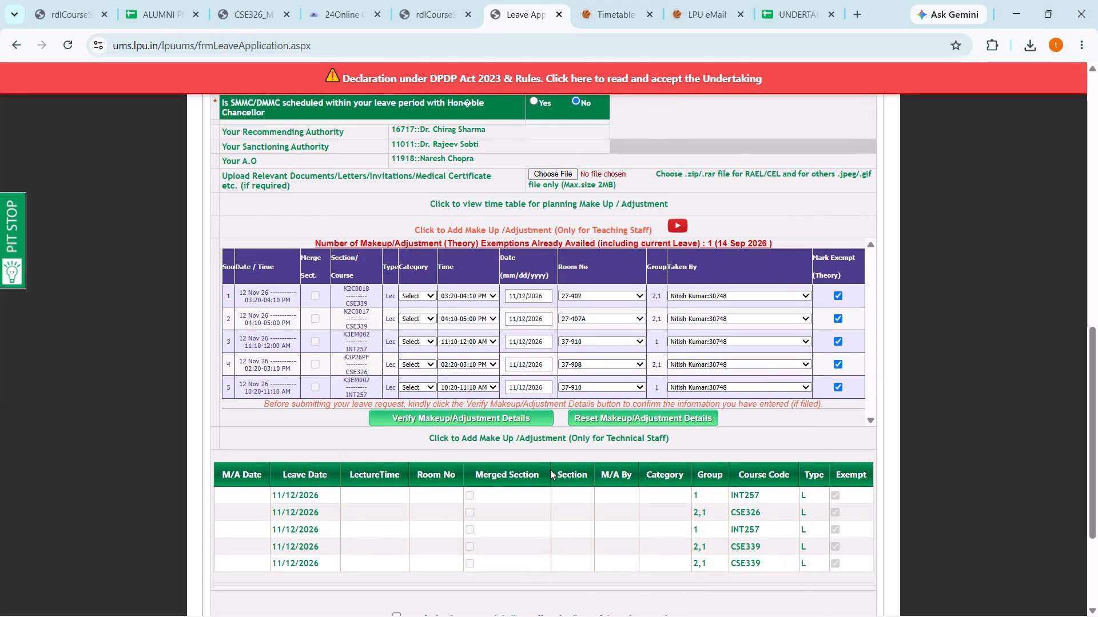
pyautogui.scroll(2, 550, 470)
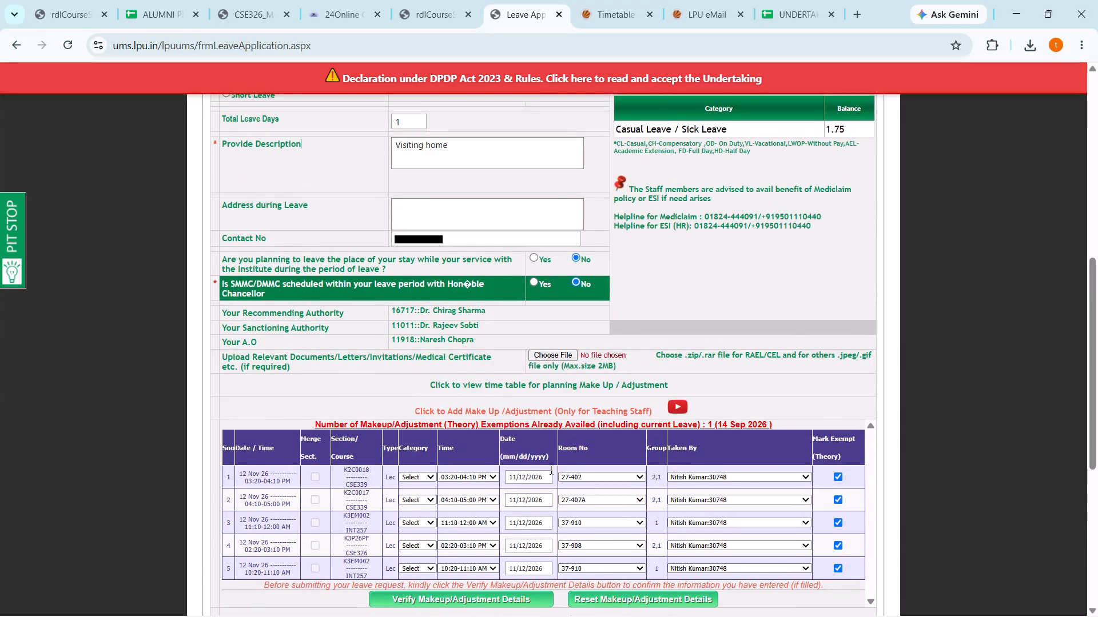
pyautogui.scroll(2, 550, 470)
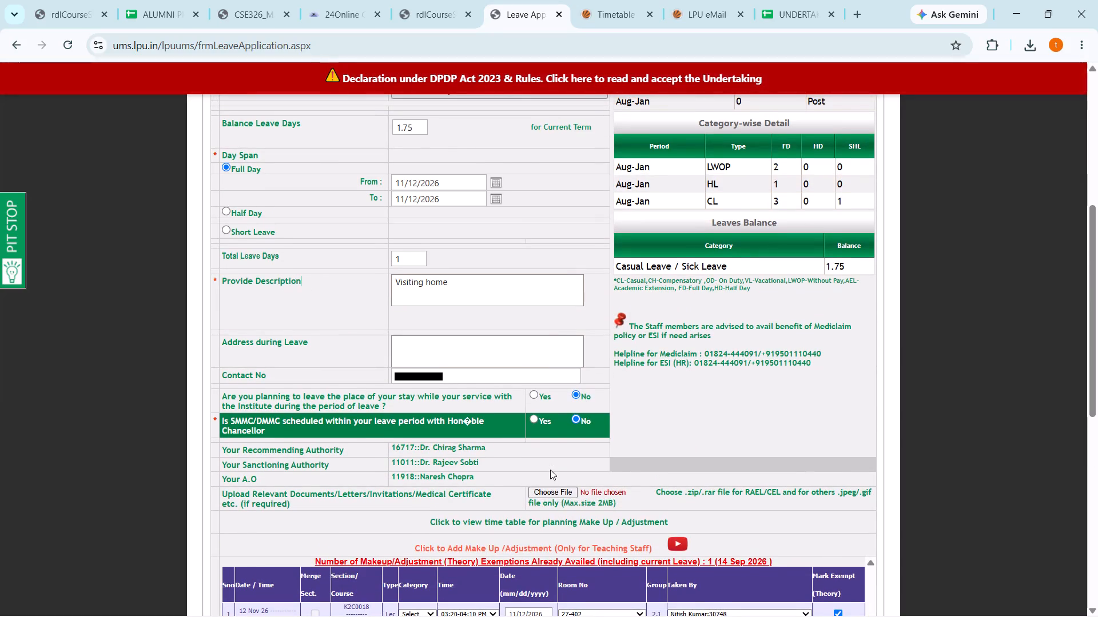
pyautogui.scroll(2, 550, 470)
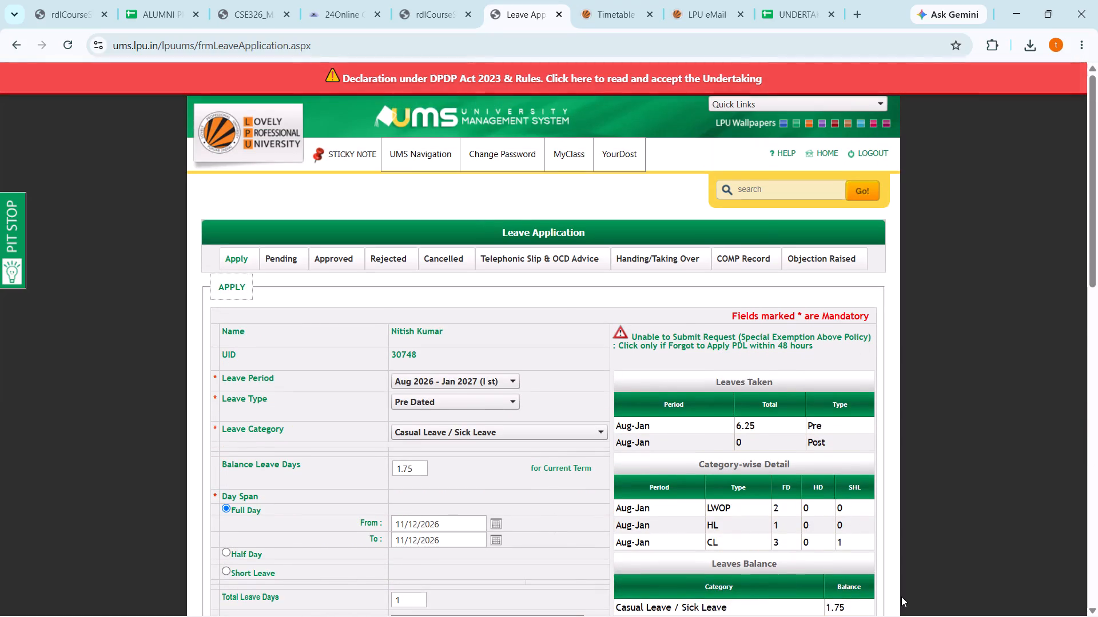
pyautogui.click(1049, 606)
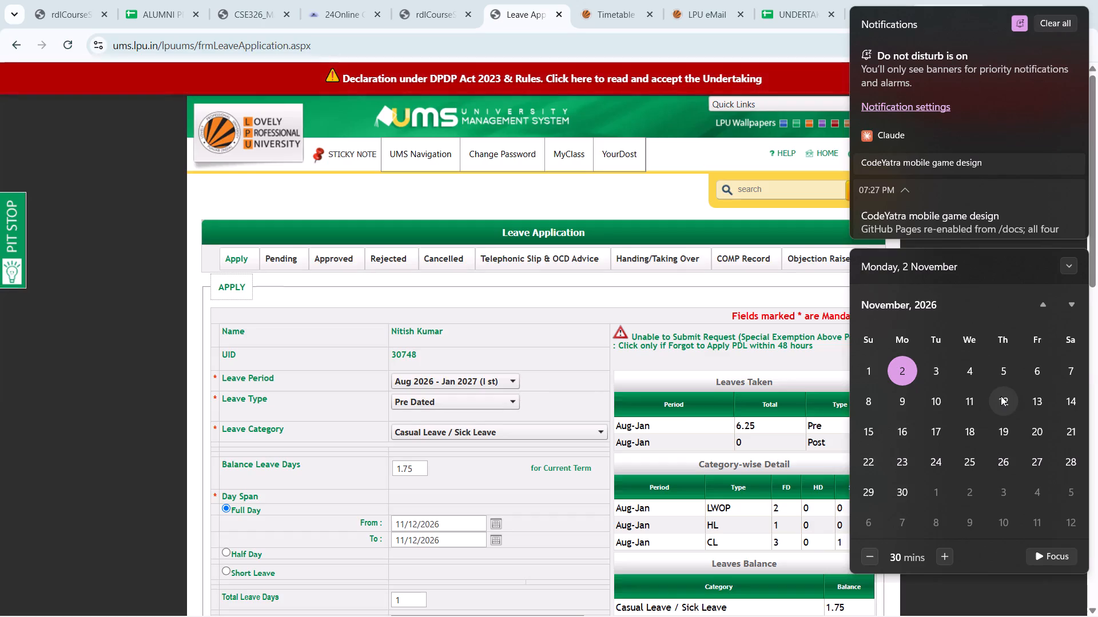
pyautogui.click(580, 360)
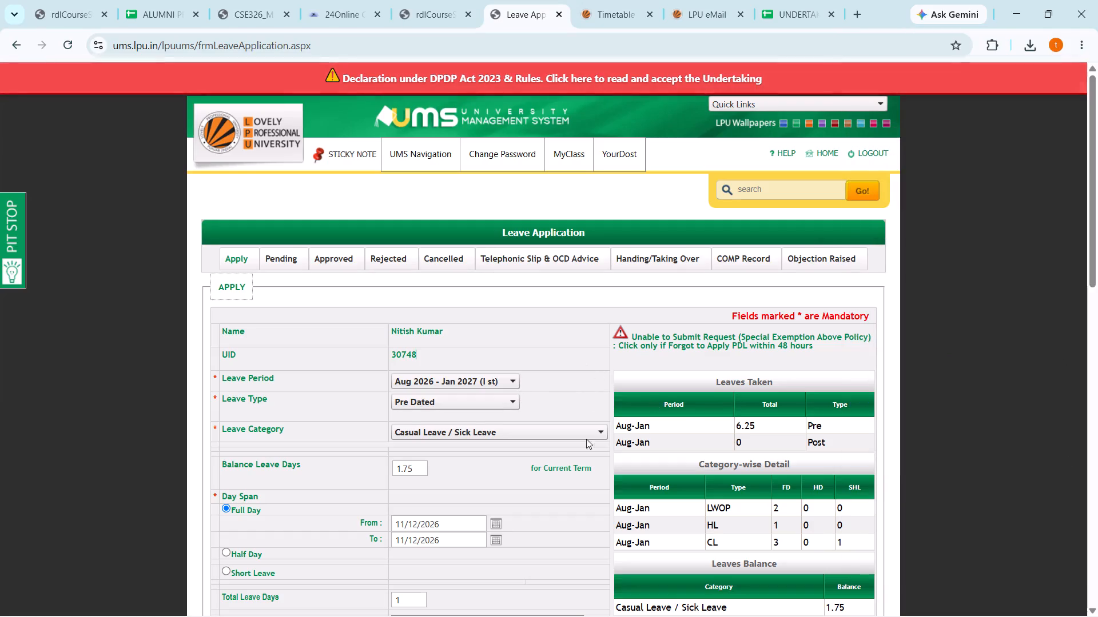
# Certify that the leave period shall not affect assigned task deadlines, submit the casual leave application and acknowledge the messages.
pyautogui.scroll(-7, 583, 467)
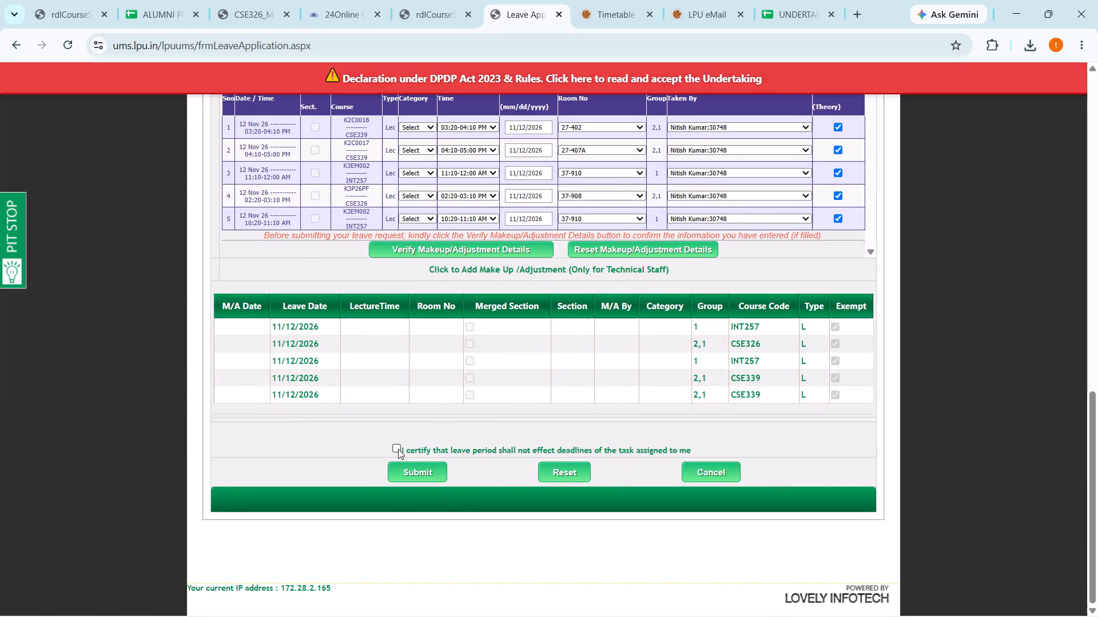
pyautogui.click(398, 449)
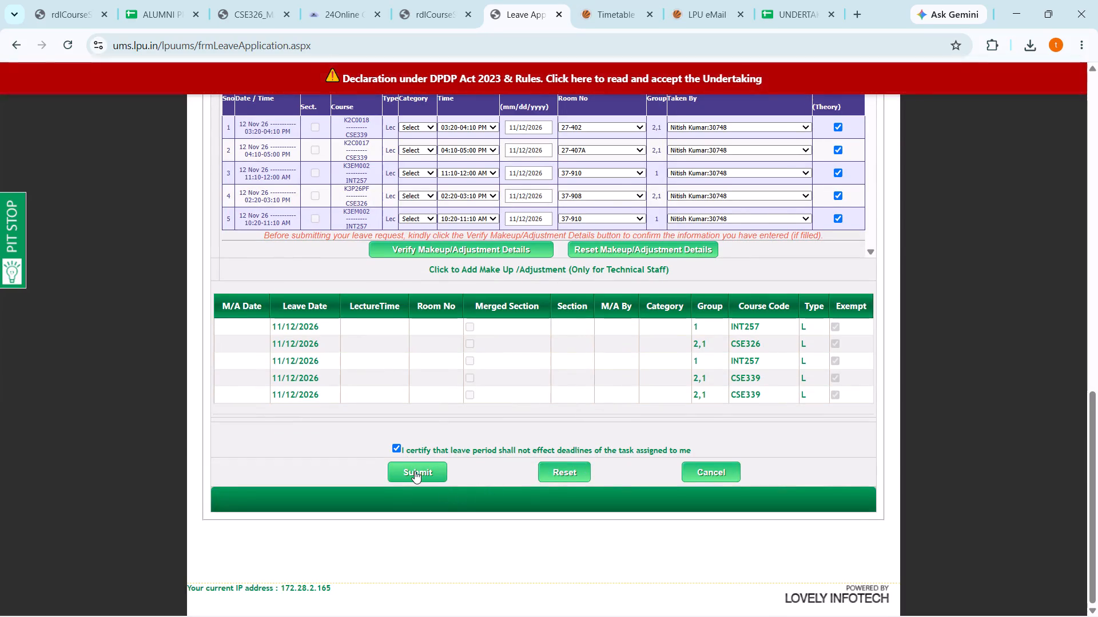
pyautogui.click(415, 471)
pyautogui.click(613, 132)
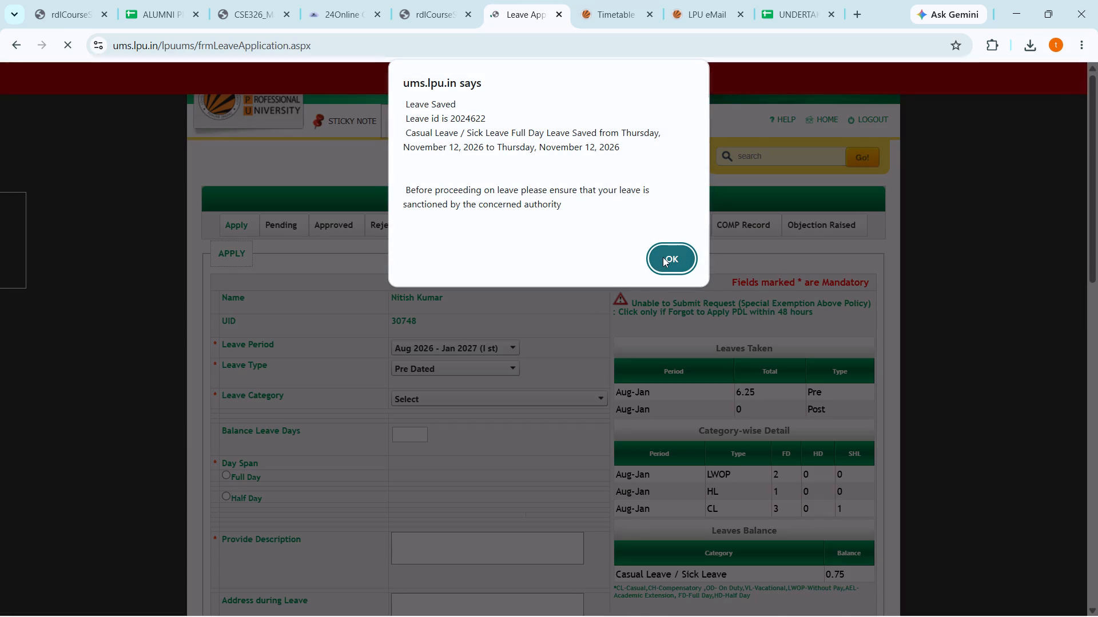
pyautogui.click(663, 257)
# Start another pre-dated leave application with Compensatory Leave as the leave category.
pyautogui.scroll(4, 753, 245)
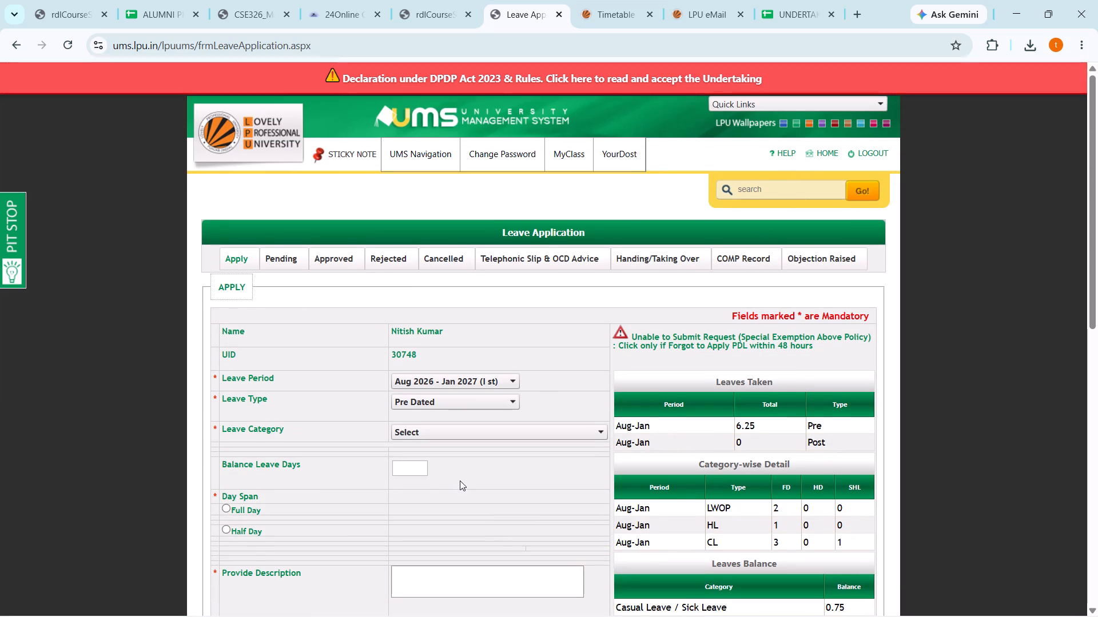
pyautogui.click(431, 399)
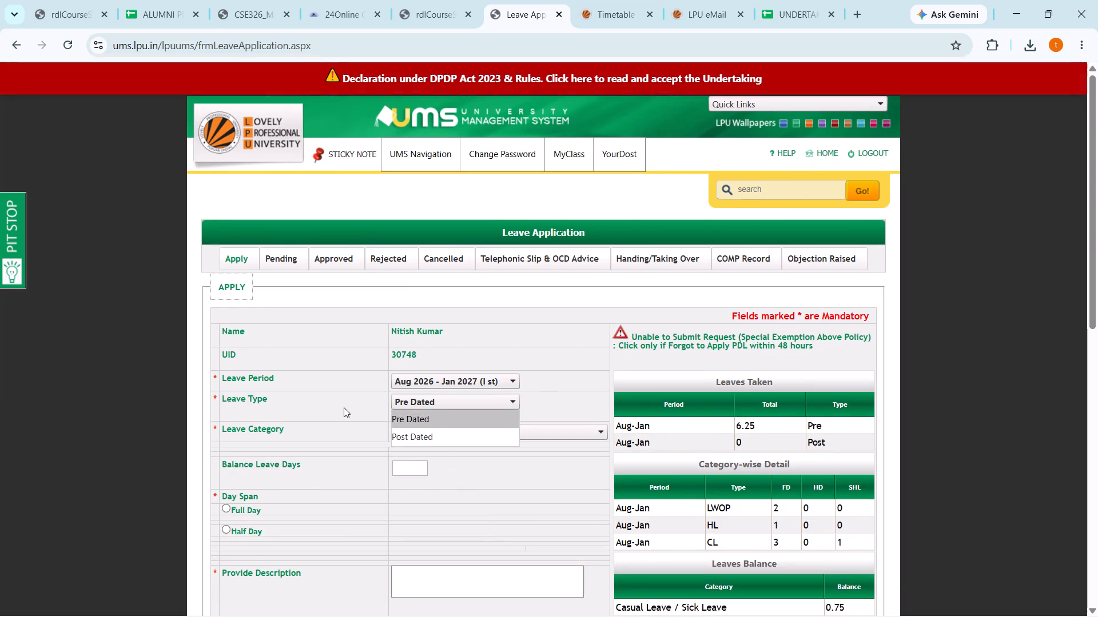
pyautogui.click(344, 407)
pyautogui.click(418, 431)
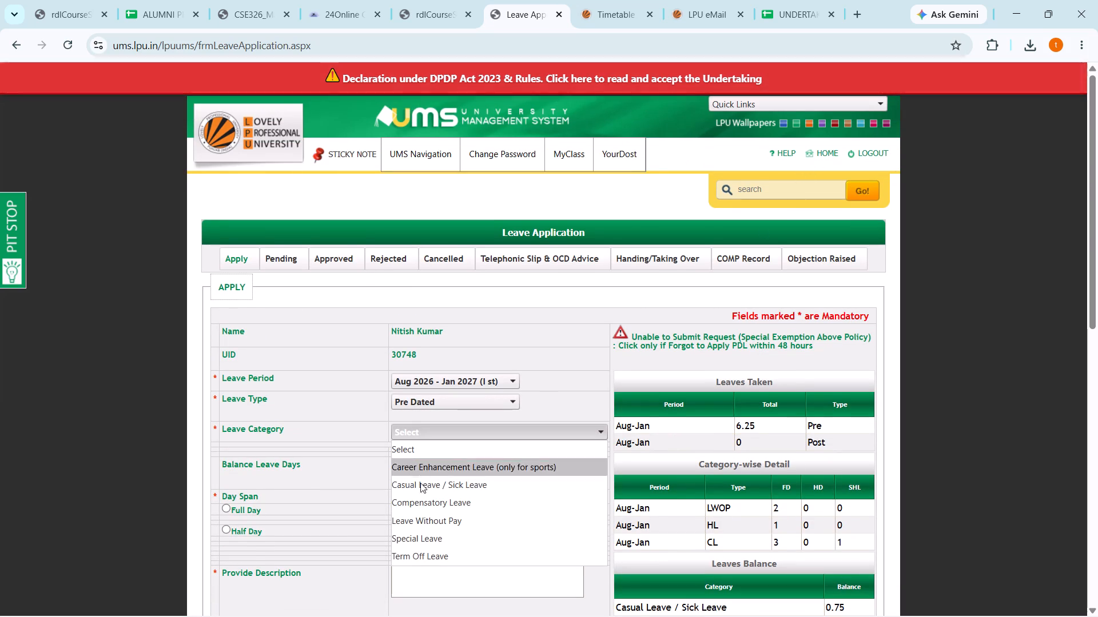
pyautogui.click(421, 499)
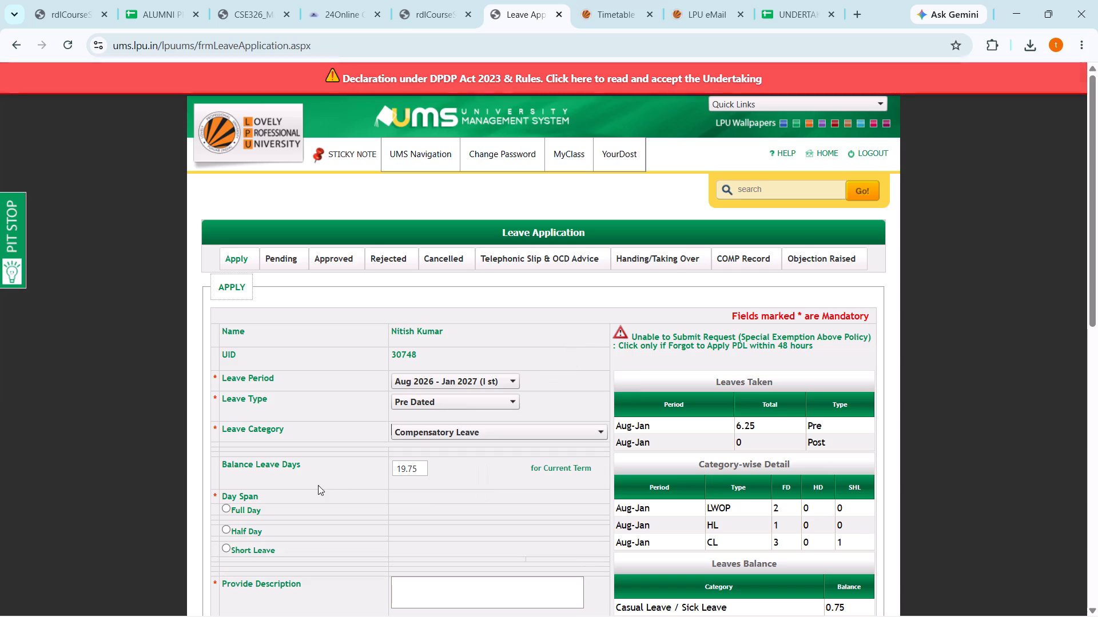
# Set the day span to Full Day, from 11/11/2026 to 11/11/2026.
pyautogui.click(229, 508)
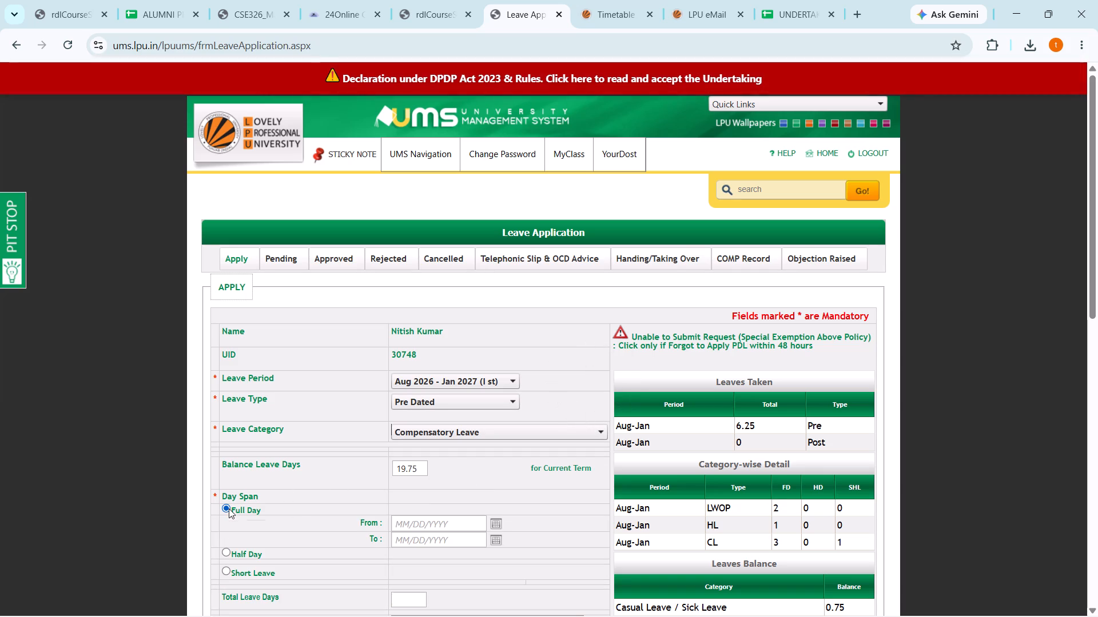
pyautogui.click(499, 525)
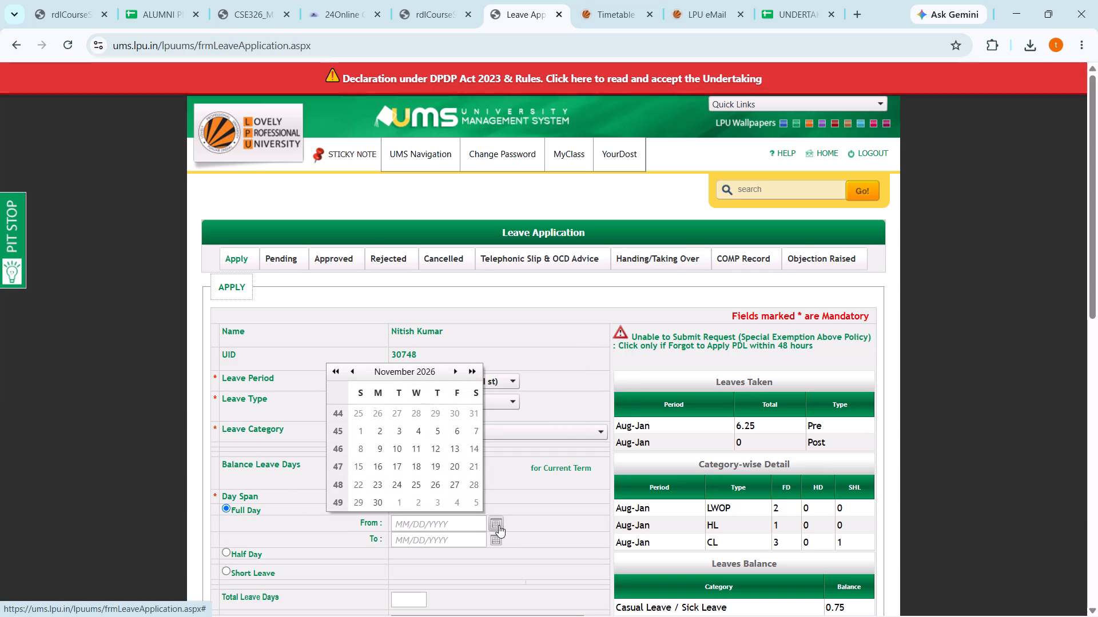
pyautogui.click(417, 455)
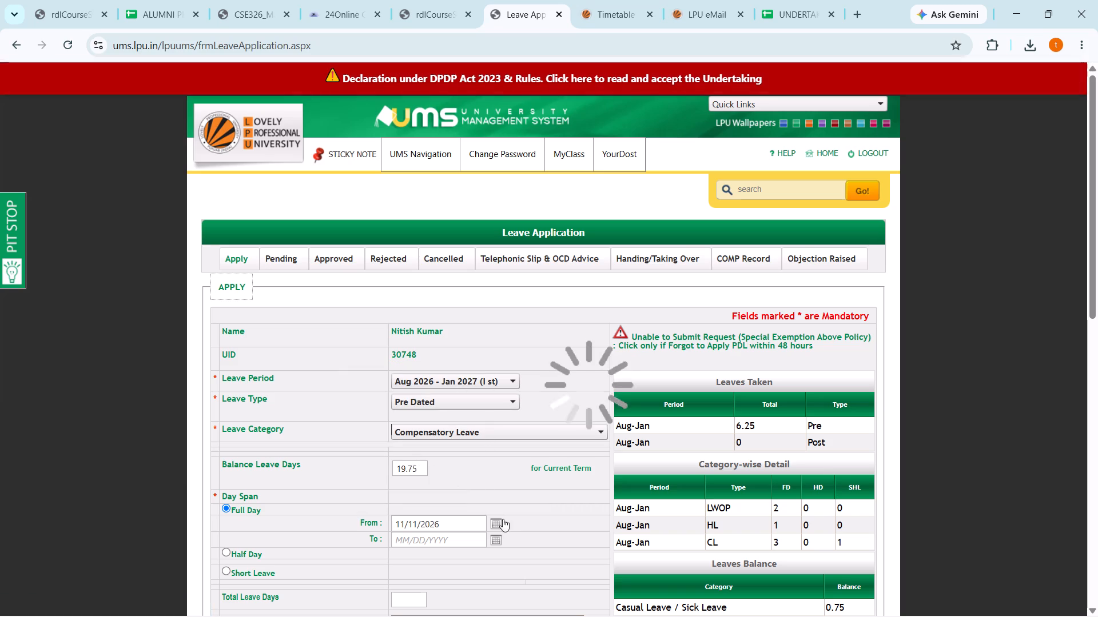
pyautogui.scroll(-2, 508, 524)
pyautogui.click(497, 422)
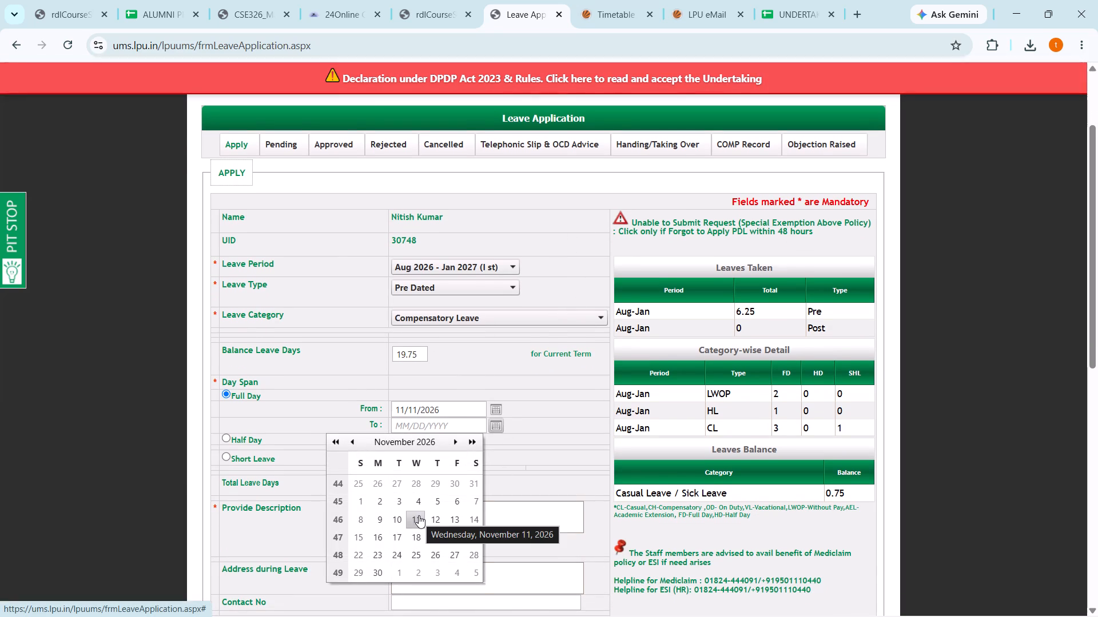
pyautogui.click(419, 515)
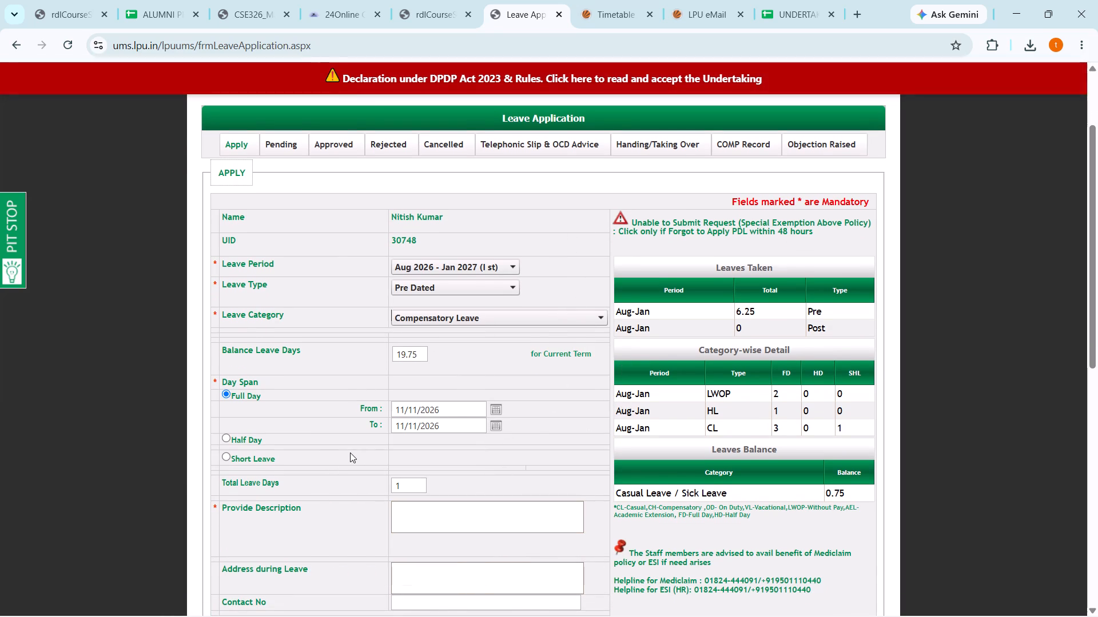
pyautogui.click(350, 452)
# Enter "visiting home" as the leave description.
pyautogui.scroll(-1, 350, 452)
pyautogui.click(448, 435)
pyautogui.write('vis')
pyautogui.write('iting home')
pyautogui.click(321, 490)
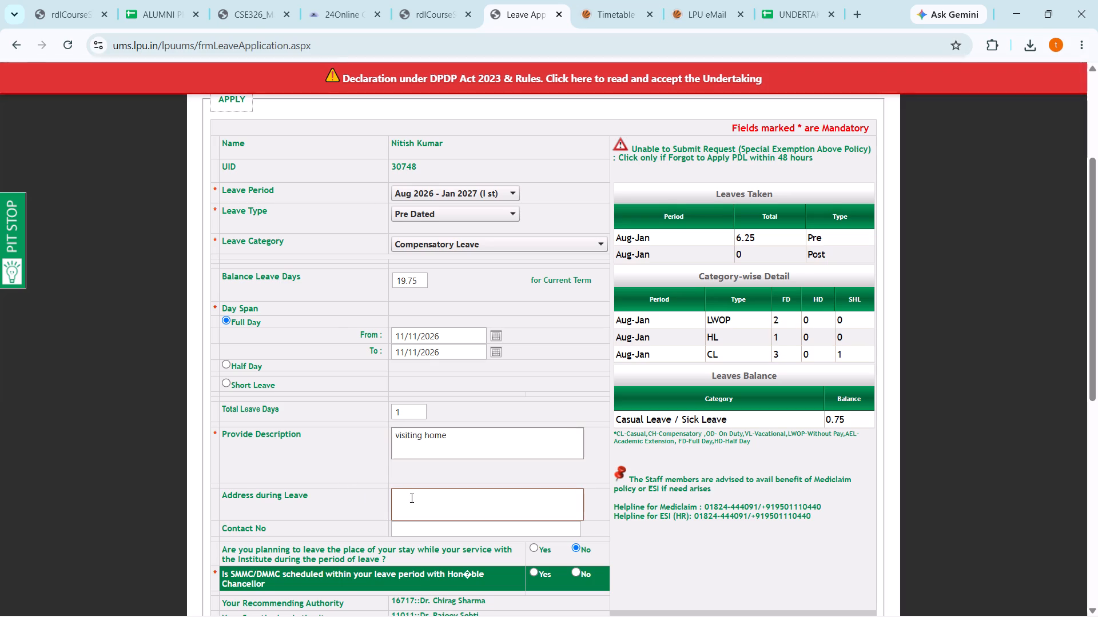
# Load the teaching staff Make Up/Adjustment entries for the compensatory leave date.
pyautogui.scroll(-3, 411, 498)
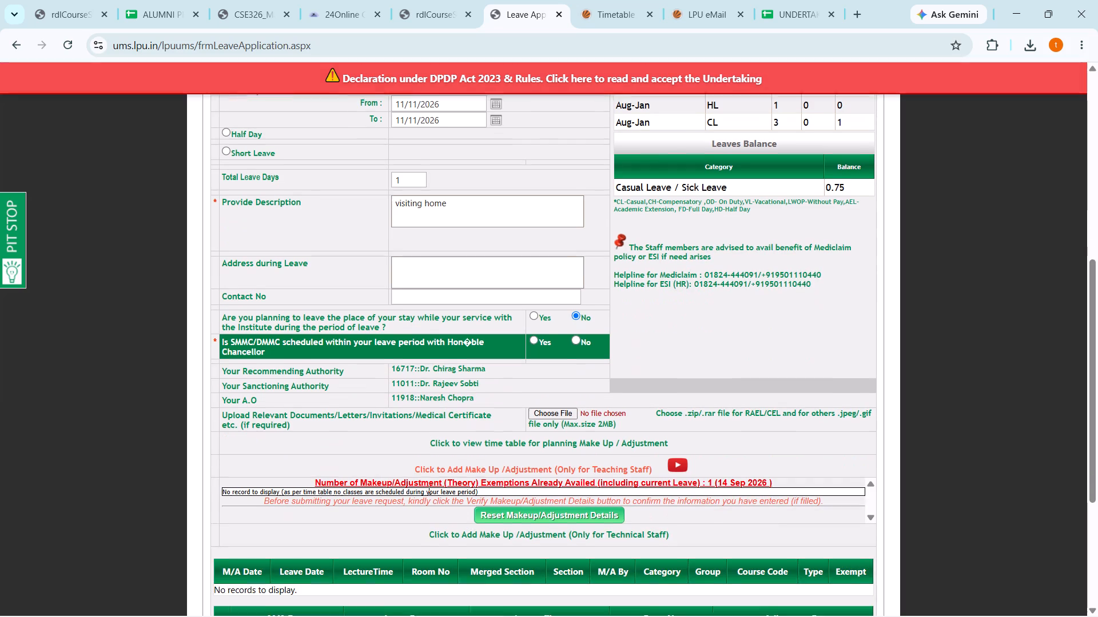
pyautogui.scroll(-1, 428, 490)
pyautogui.scroll(-2, 476, 556)
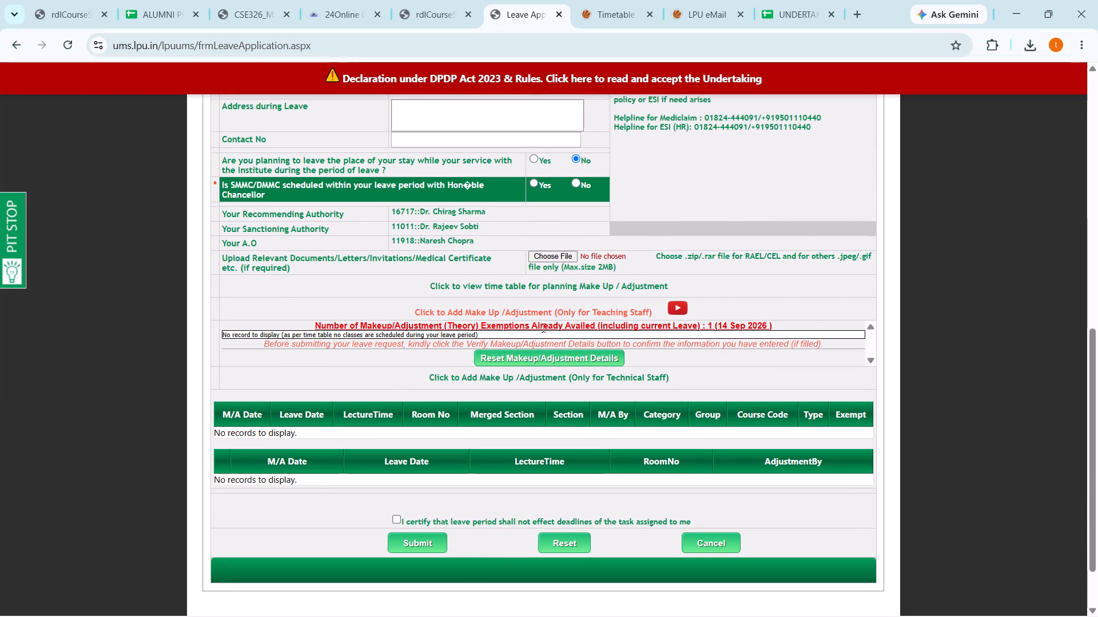
pyautogui.click(538, 311)
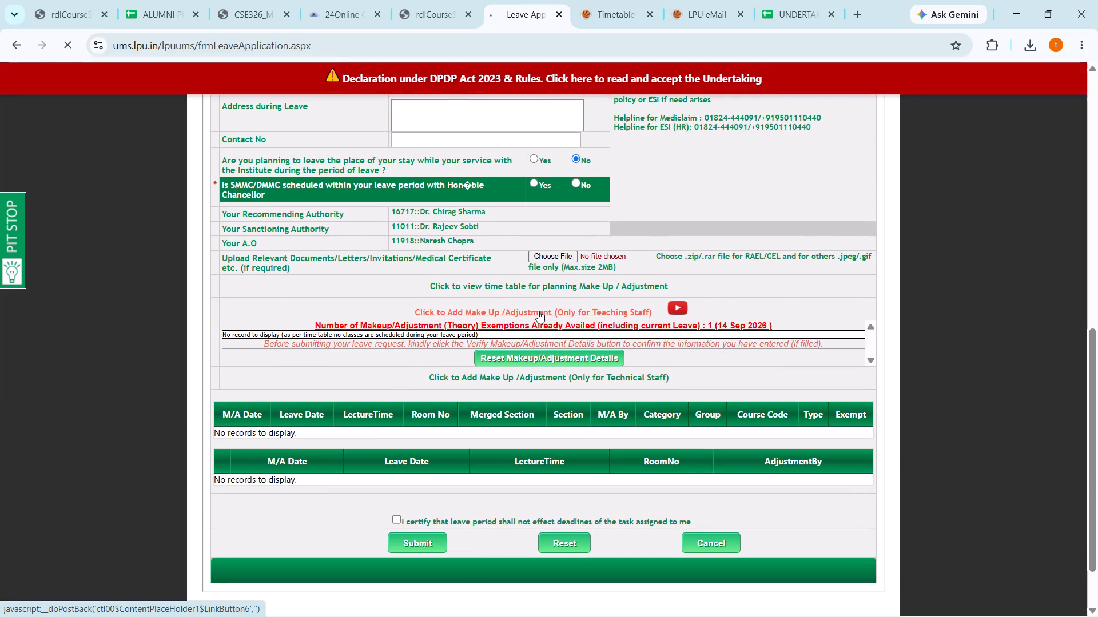
# Mark the CSE339 and CSE588 theory lectures on 11 Nov 26 as exempt in the adjustment table.
pyautogui.scroll(-1, 547, 415)
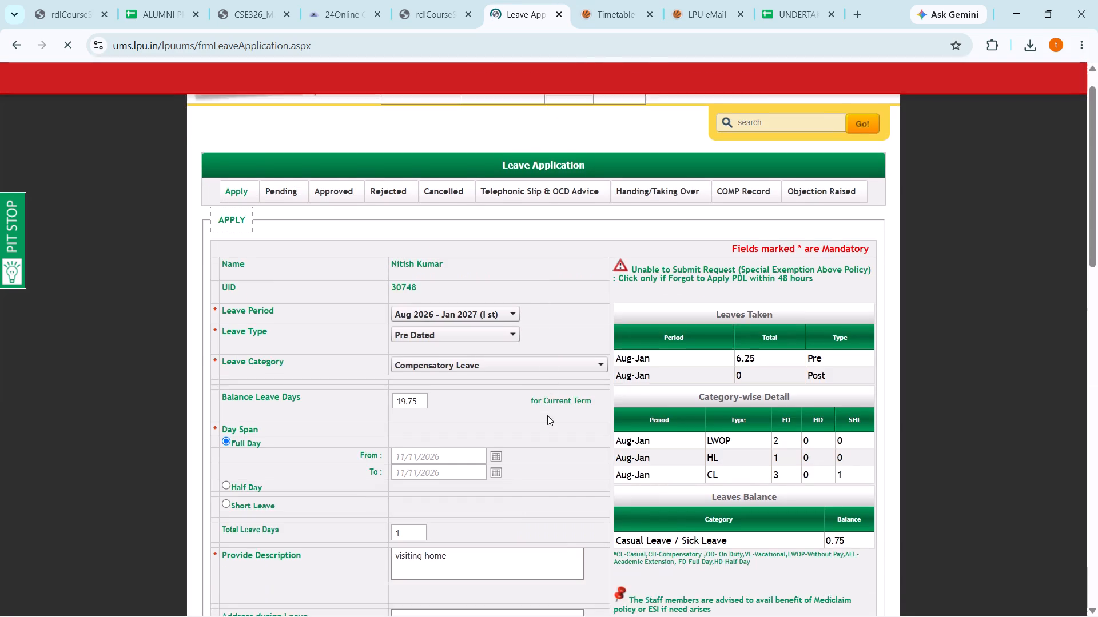
pyautogui.scroll(-2, 547, 415)
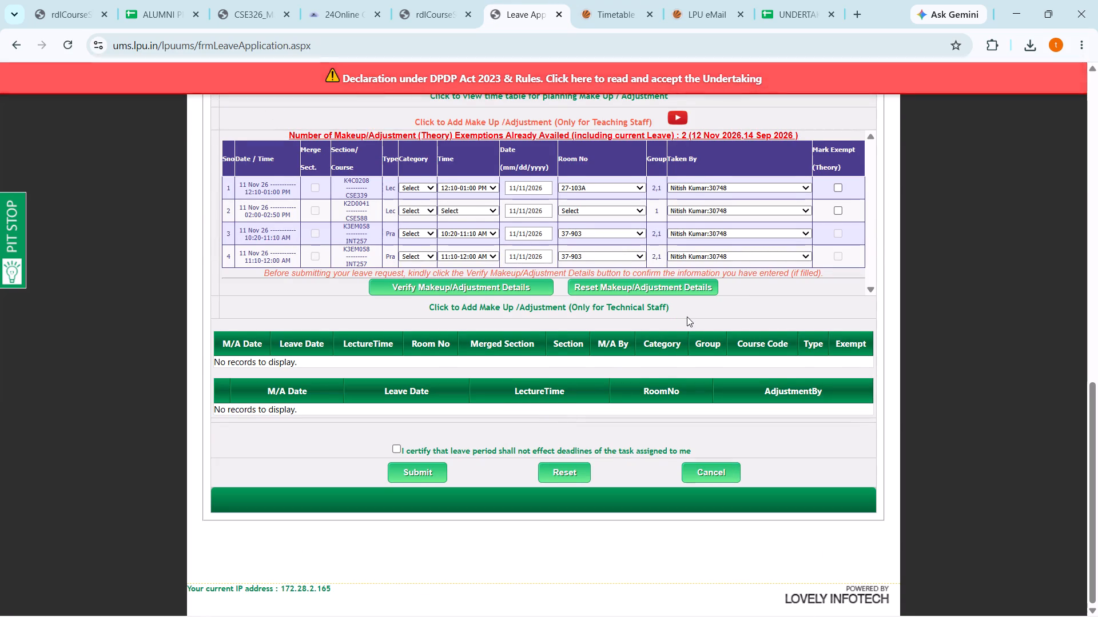
pyautogui.scroll(1, 687, 316)
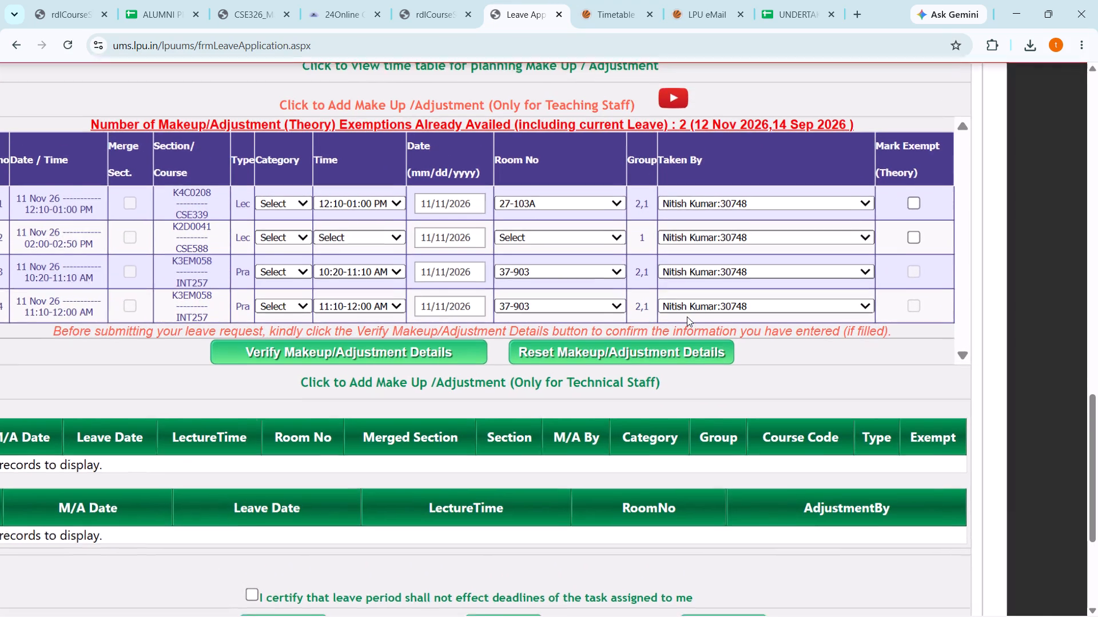
pyautogui.hscroll(-1, 687, 316)
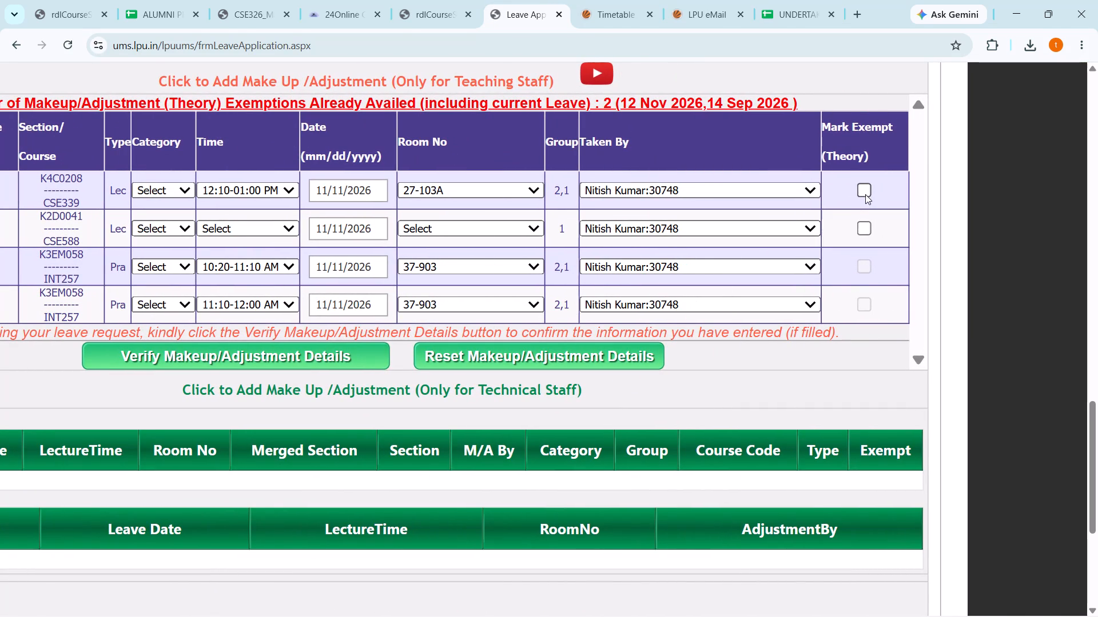
pyautogui.click(866, 193)
pyautogui.click(864, 232)
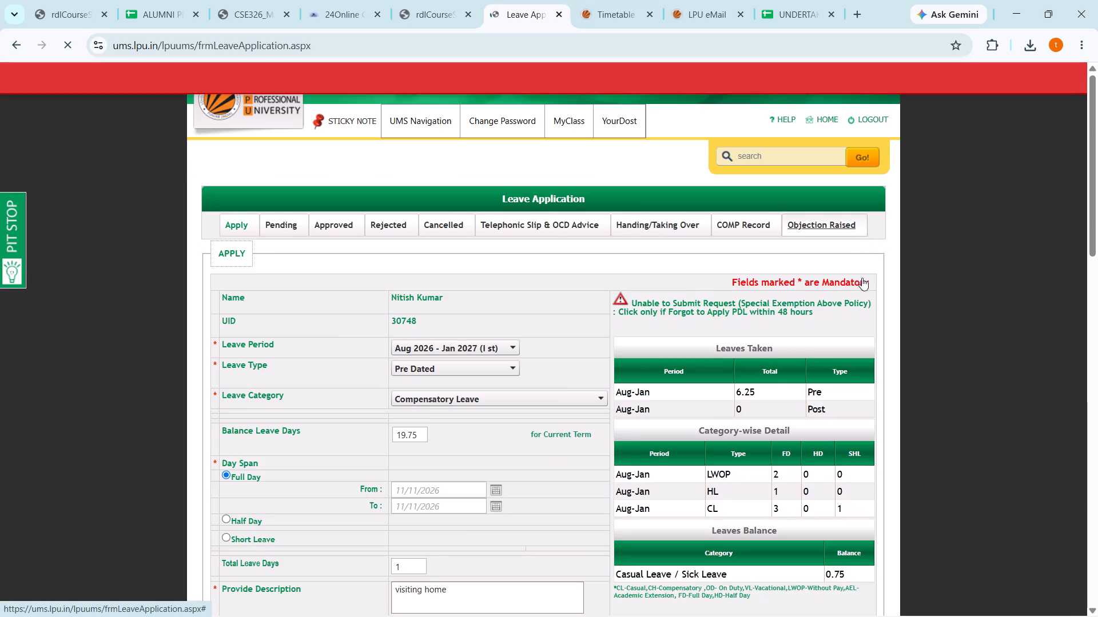
pyautogui.click(860, 299)
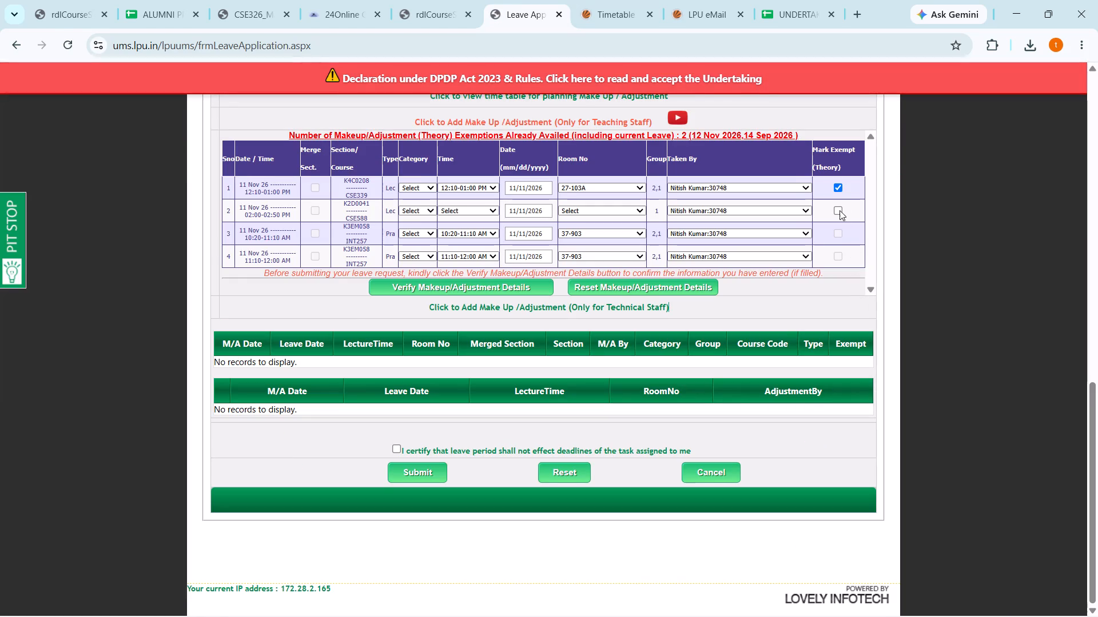
pyautogui.click(841, 214)
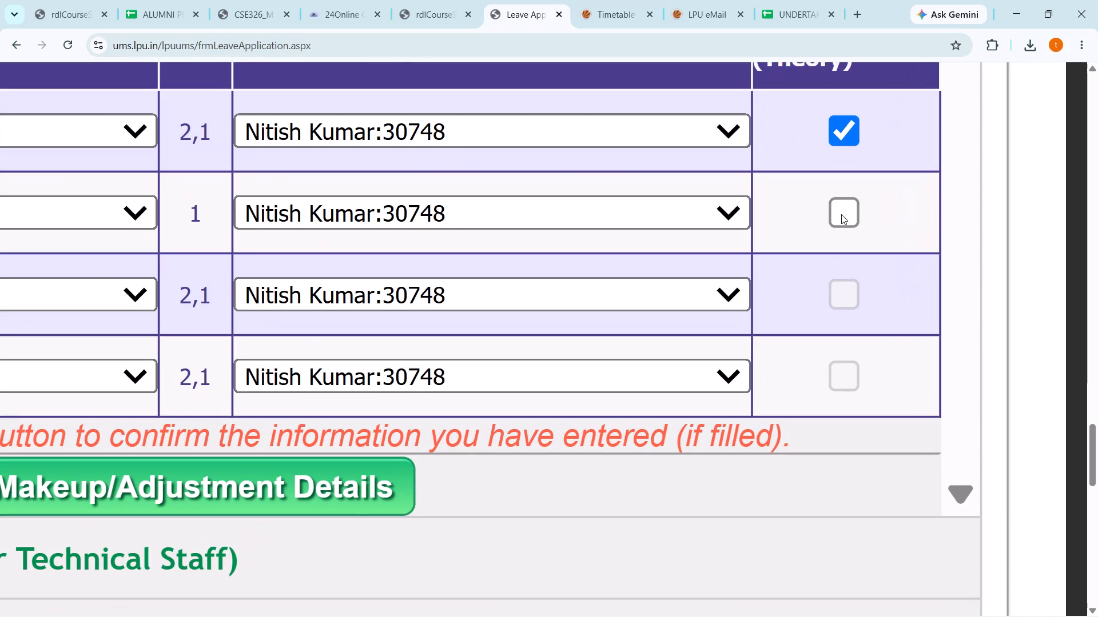
pyautogui.scroll(-5, 773, 347)
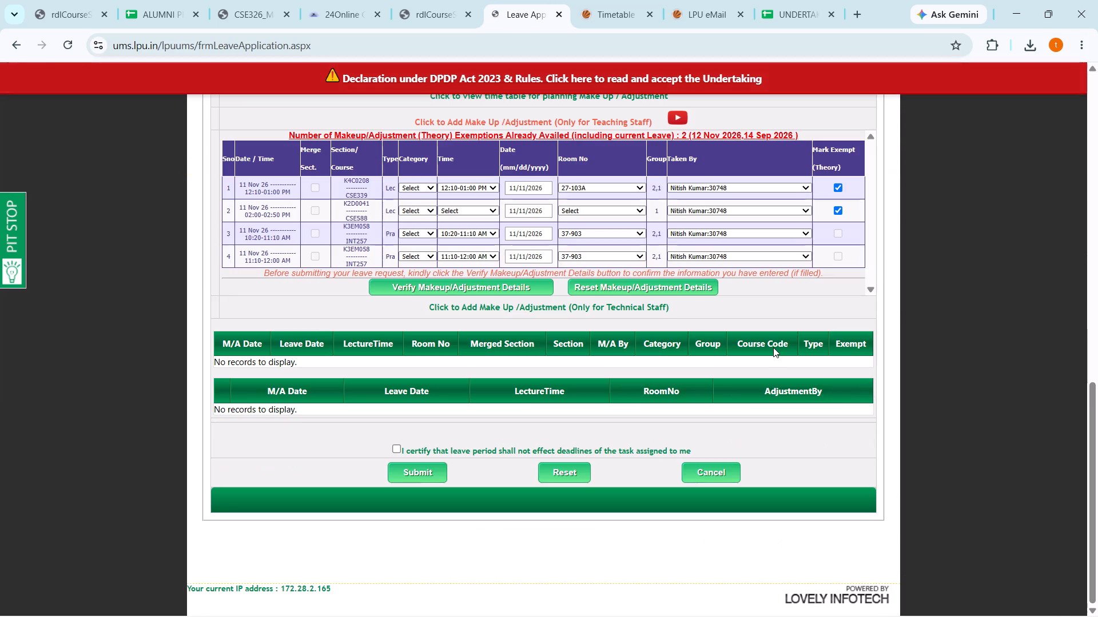
# Copy section code K3EM058 from the last INT257 practical entry and search the section-wise timetable reports for it.
pyautogui.scroll(-1, 773, 347)
pyautogui.hscroll(2, 773, 347)
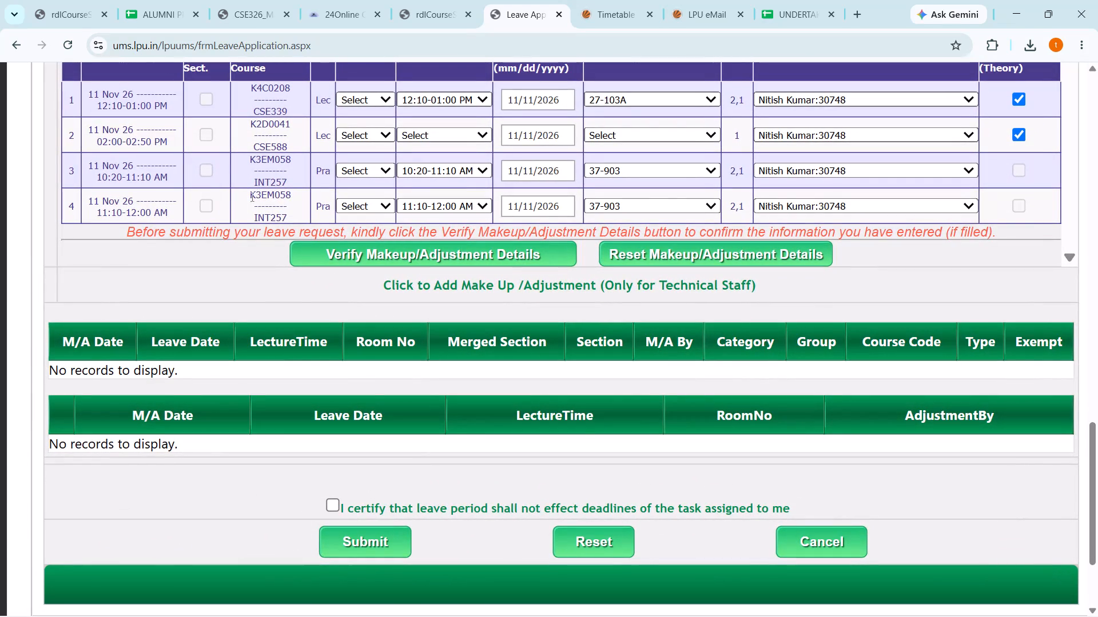
pyautogui.tripleClick(252, 195)
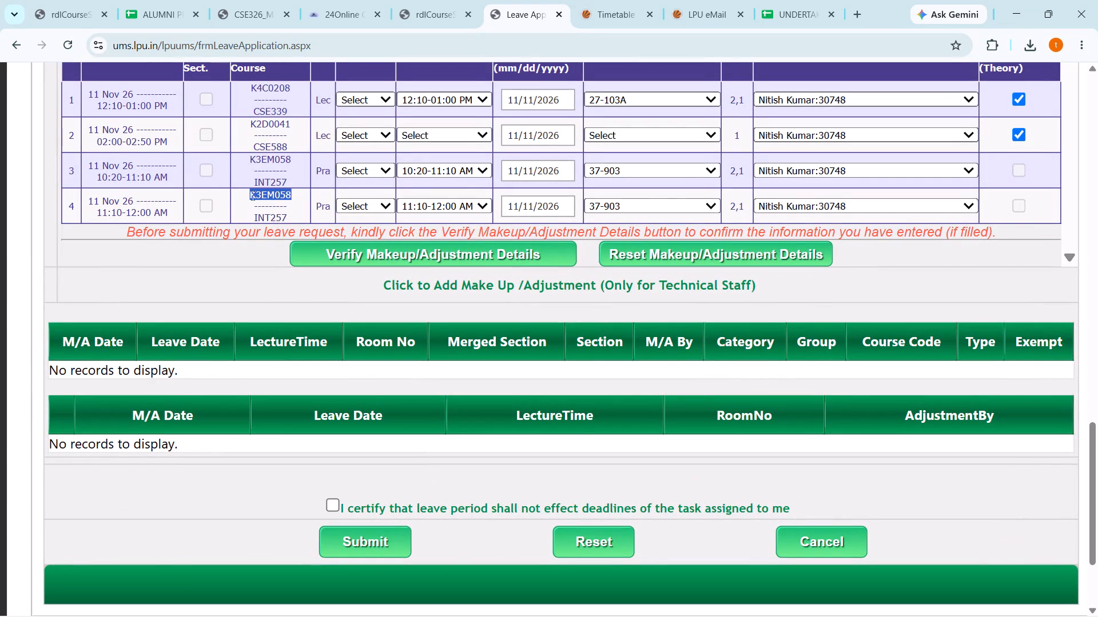
pyautogui.hotkey('ctrl', 'c')
pyautogui.click(597, 1)
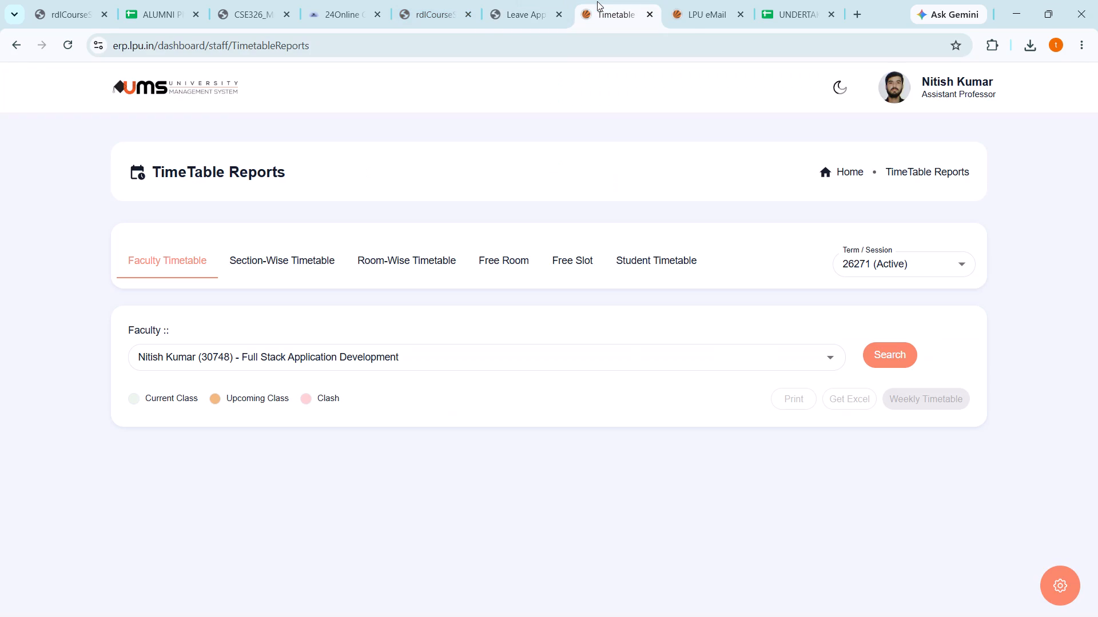
pyautogui.click(281, 264)
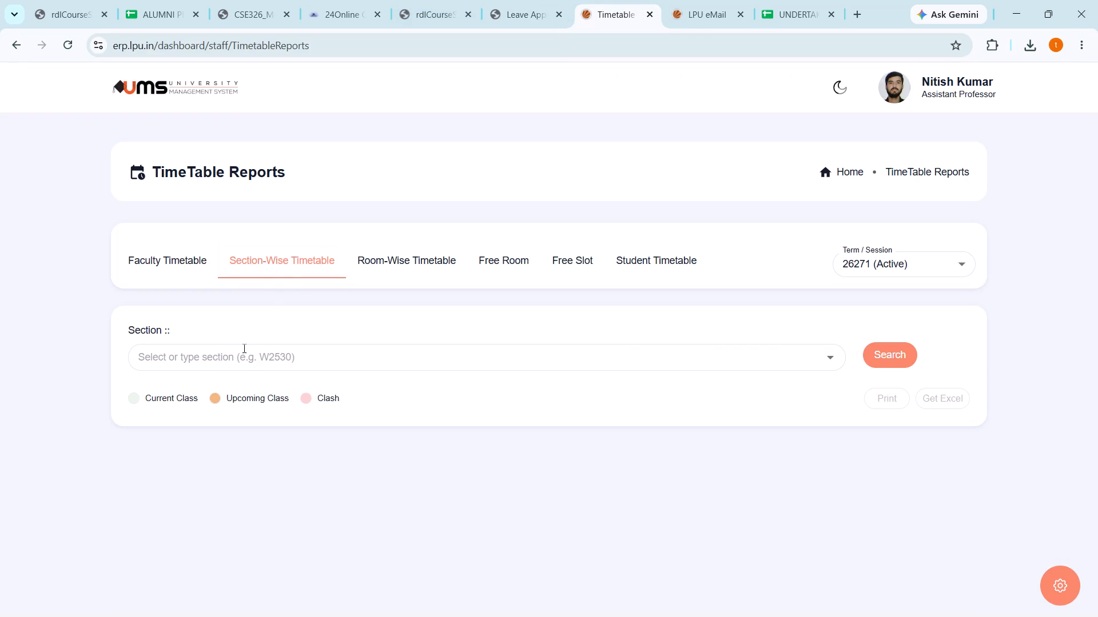
pyautogui.click(241, 351)
pyautogui.hotkey('ctrl', 'v')
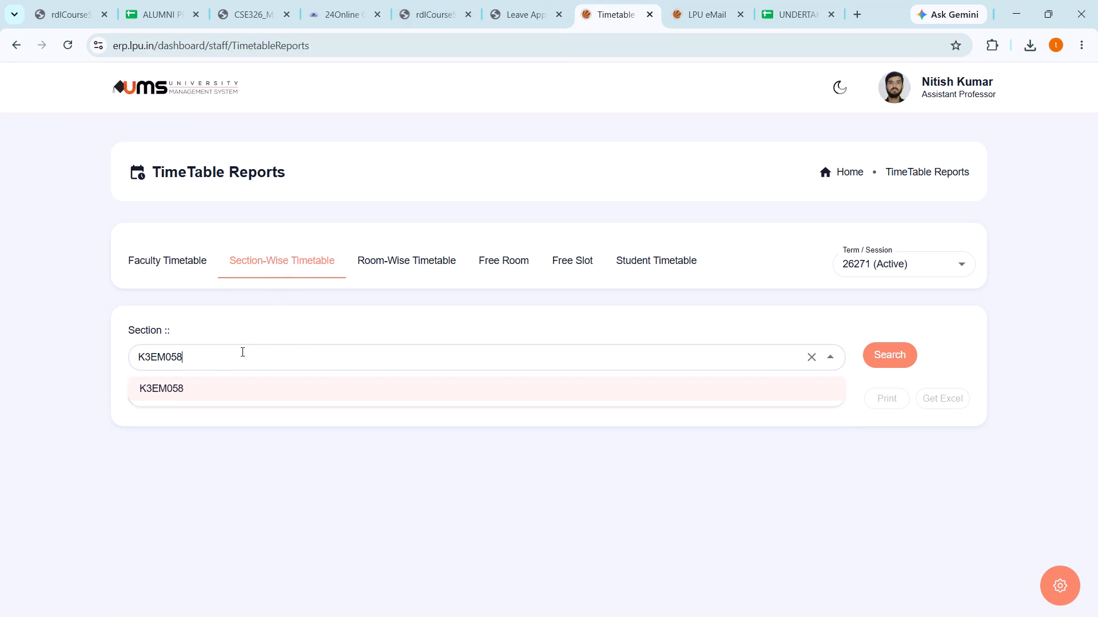
pyautogui.keyDown('ctrl'); pyautogui.click(190, 399); pyautogui.keyUp('ctrl')
pyautogui.keyDown('ctrl'); pyautogui.click(178, 411); pyautogui.keyUp('ctrl')
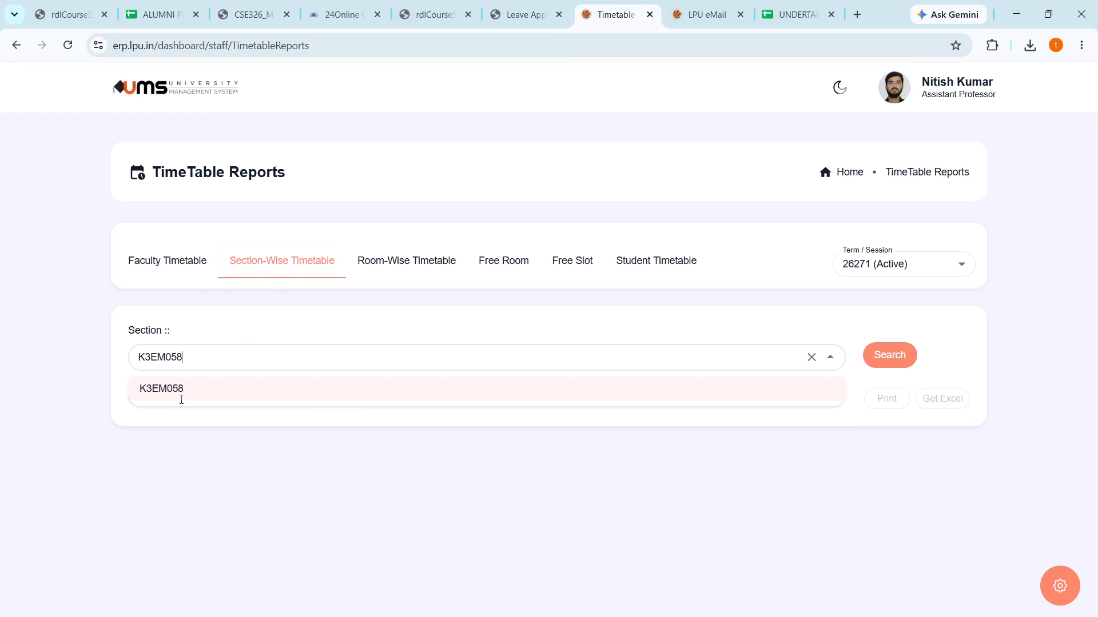
pyautogui.keyDown('ctrl'); pyautogui.click(182, 394); pyautogui.keyUp('ctrl')
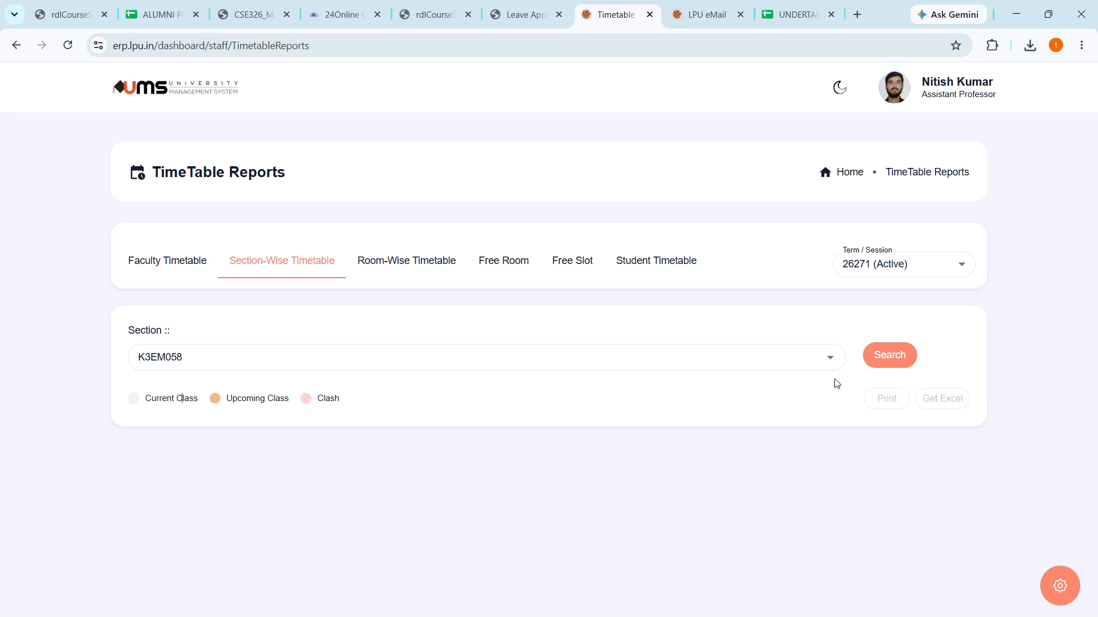
pyautogui.keyDown('ctrl'); pyautogui.click(886, 343); pyautogui.keyUp('ctrl')
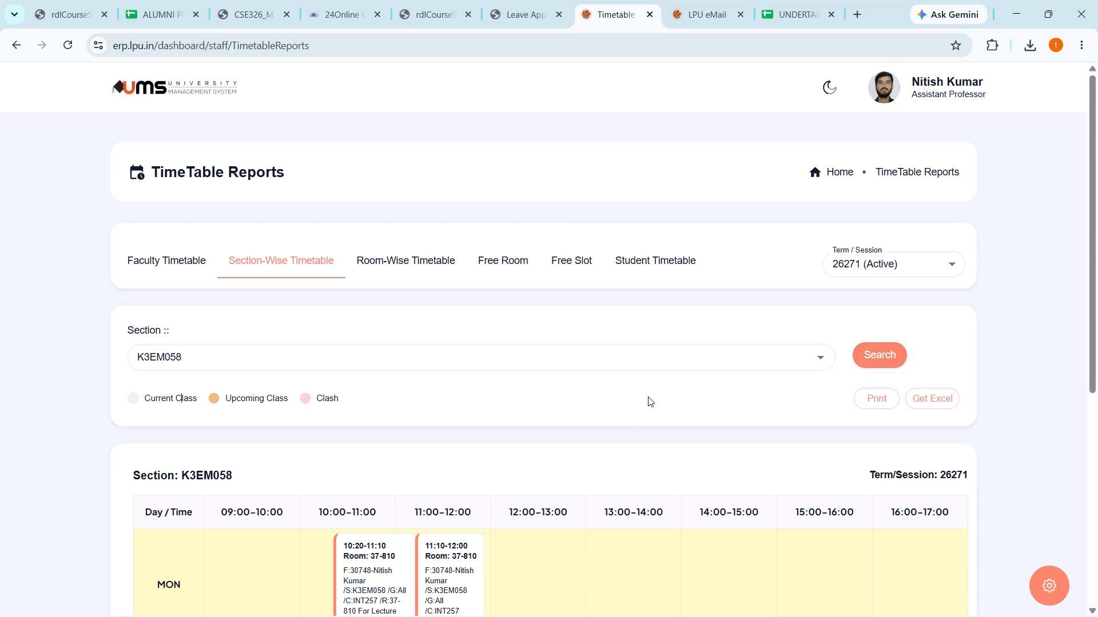
# Examine section K3EM058's weekly timetable for free slots suitable for the INT257 practical make-up classes.
pyautogui.keyDown('ctrl'); pyautogui.scroll(-2, 622, 427); pyautogui.keyUp('ctrl')
pyautogui.keyDown('ctrl'); pyautogui.scroll(1, 622, 427); pyautogui.keyUp('ctrl')
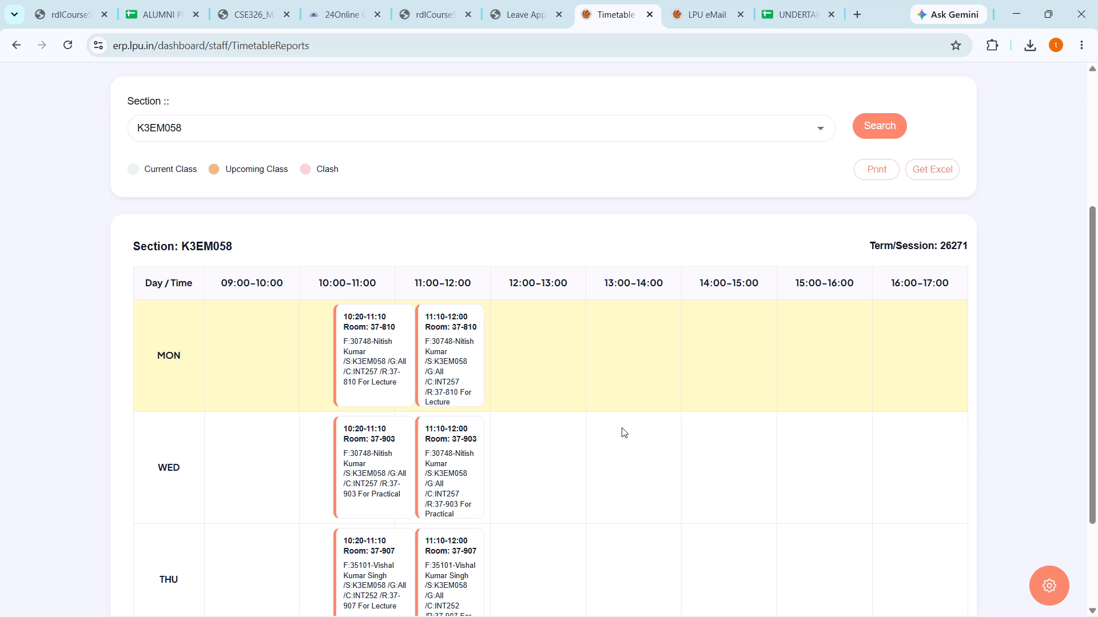
pyautogui.keyDown('ctrl'); pyautogui.scroll(-5, 622, 427); pyautogui.keyUp('ctrl')
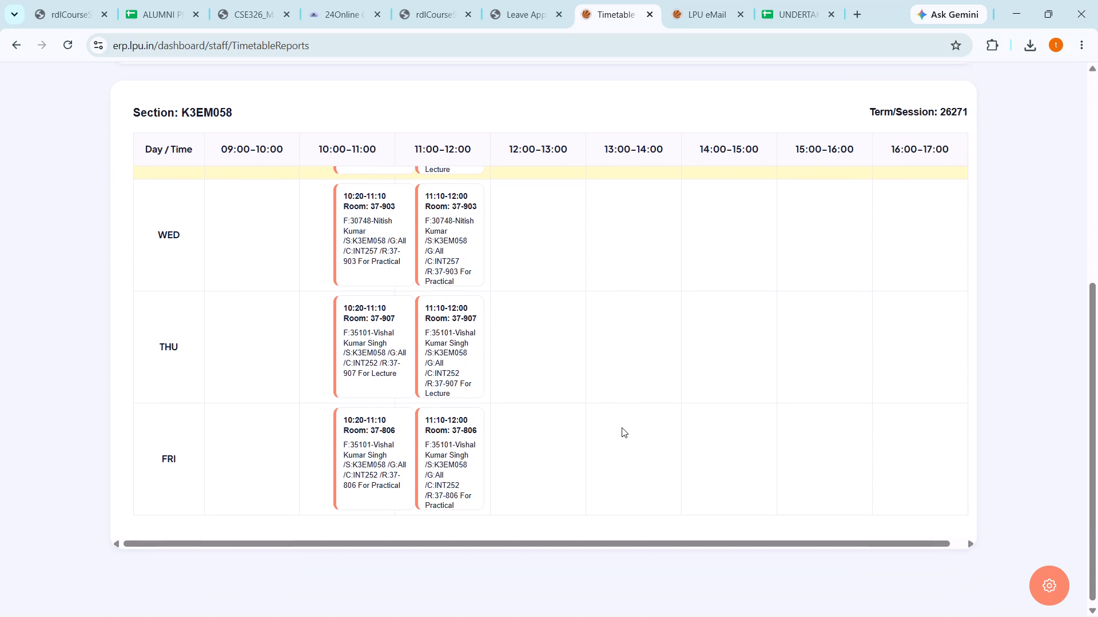
pyautogui.keyDown('ctrl'); pyautogui.scroll(-1, 622, 427); pyautogui.keyUp('ctrl')
pyautogui.keyDown('ctrl'); pyautogui.scroll(4, 622, 427); pyautogui.keyUp('ctrl')
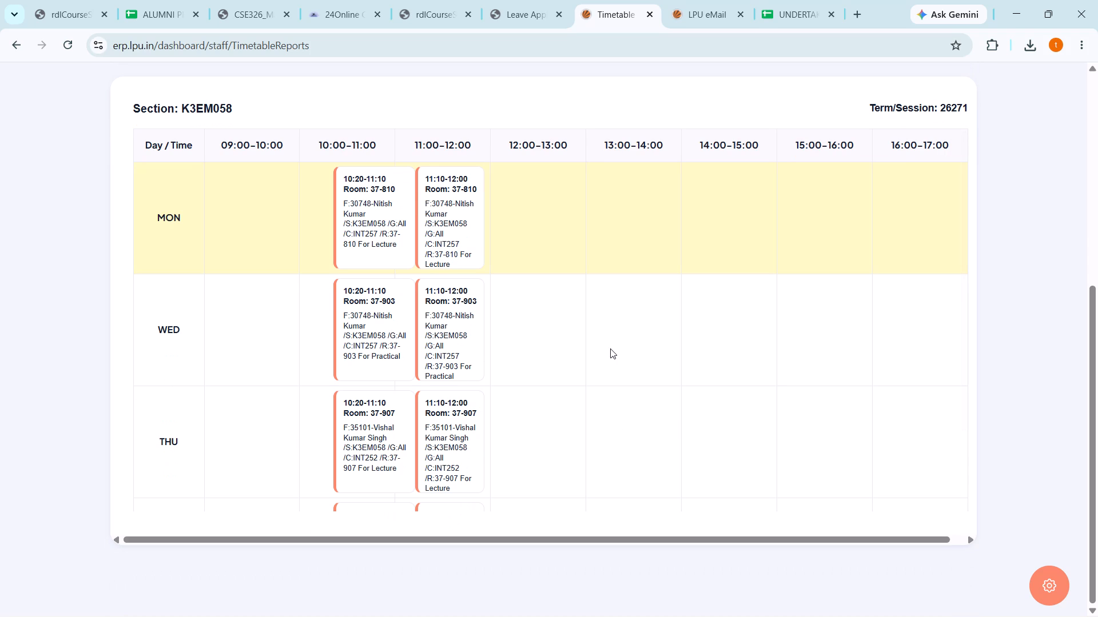
pyautogui.keyDown('ctrl'); pyautogui.scroll(3, 599, 187); pyautogui.keyUp('ctrl')
pyautogui.keyDown('ctrl'); pyautogui.scroll(-2, 599, 187); pyautogui.keyUp('ctrl')
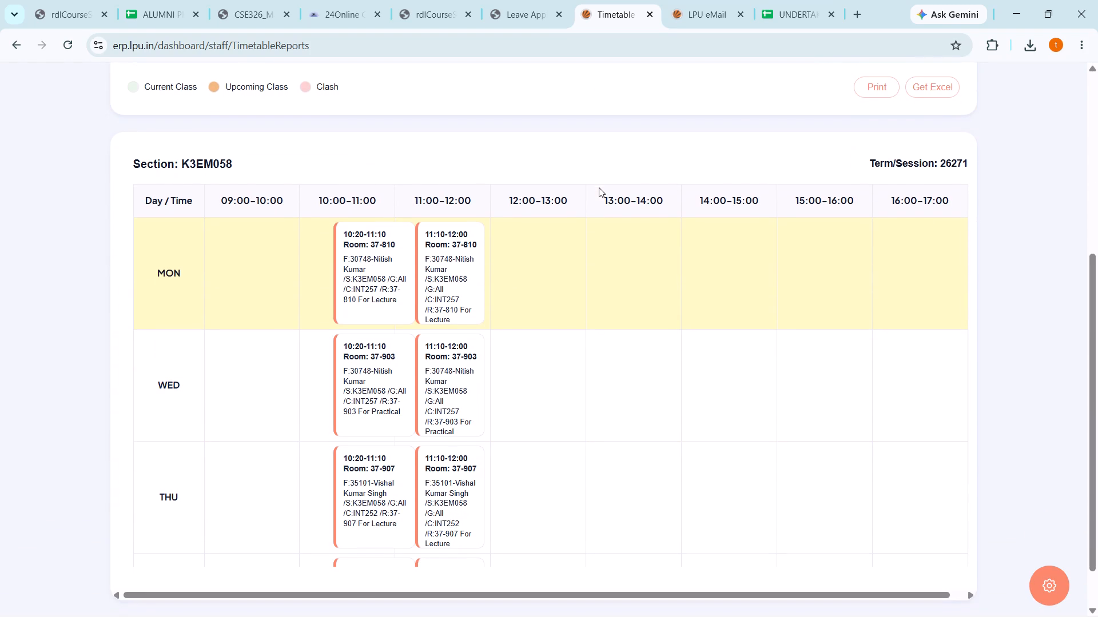
pyautogui.keyDown('ctrl'); pyautogui.scroll(-1, 599, 187); pyautogui.keyUp('ctrl')
pyautogui.keyDown('ctrl'); pyautogui.scroll(5, 430, 390); pyautogui.keyUp('ctrl')
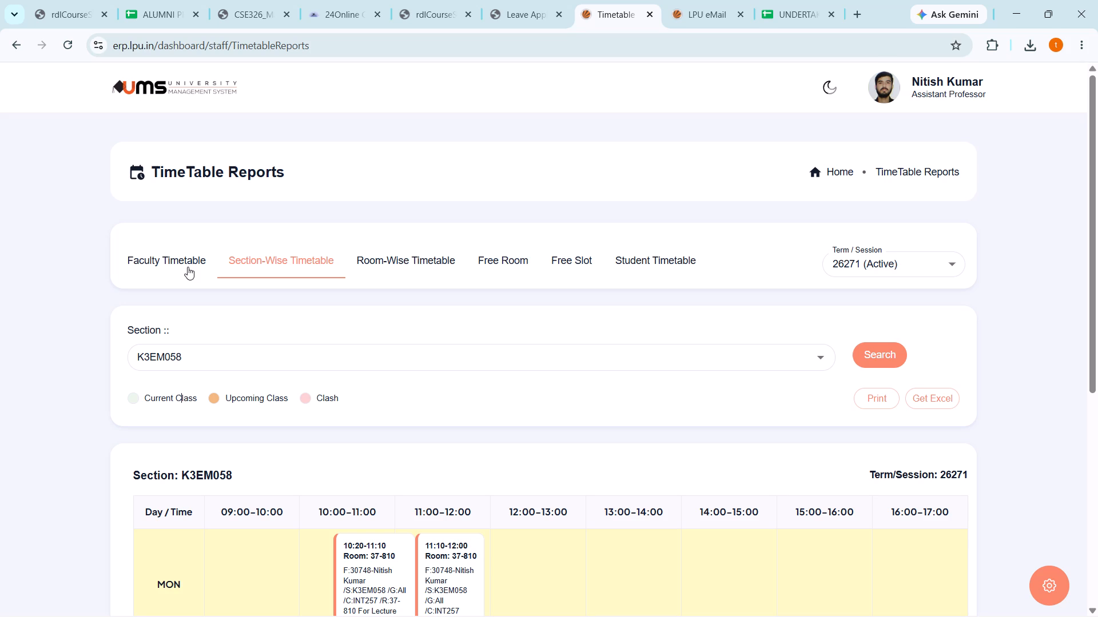
# Load the signed-in teacher's own faculty timetable for term 26271 and review the weekly classes.
pyautogui.keyDown('ctrl'); pyautogui.click(188, 267); pyautogui.keyUp('ctrl')
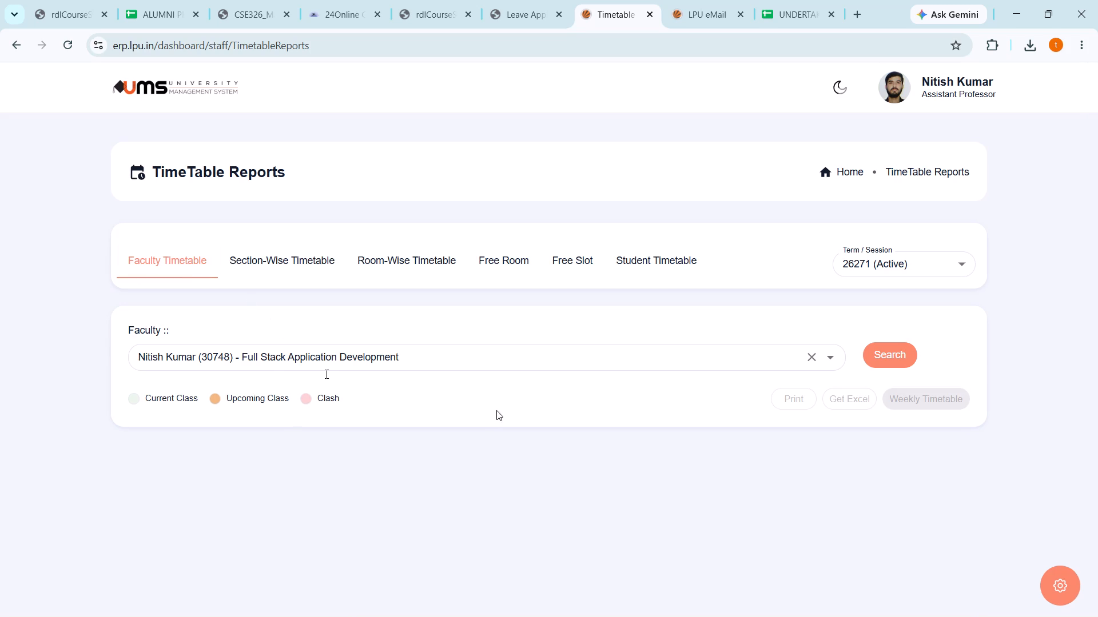
pyautogui.keyDown('ctrl'); pyautogui.click(890, 354); pyautogui.keyUp('ctrl')
pyautogui.keyDown('ctrl'); pyautogui.scroll(-1, 460, 440); pyautogui.keyUp('ctrl')
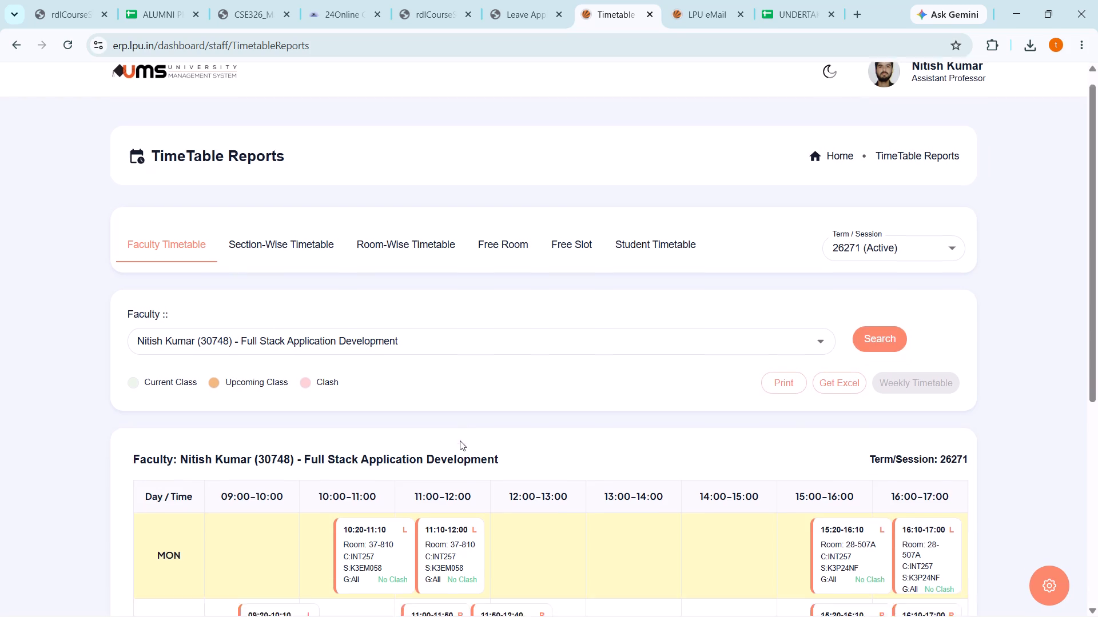
pyautogui.keyDown('ctrl'); pyautogui.scroll(-3, 460, 440); pyautogui.keyUp('ctrl')
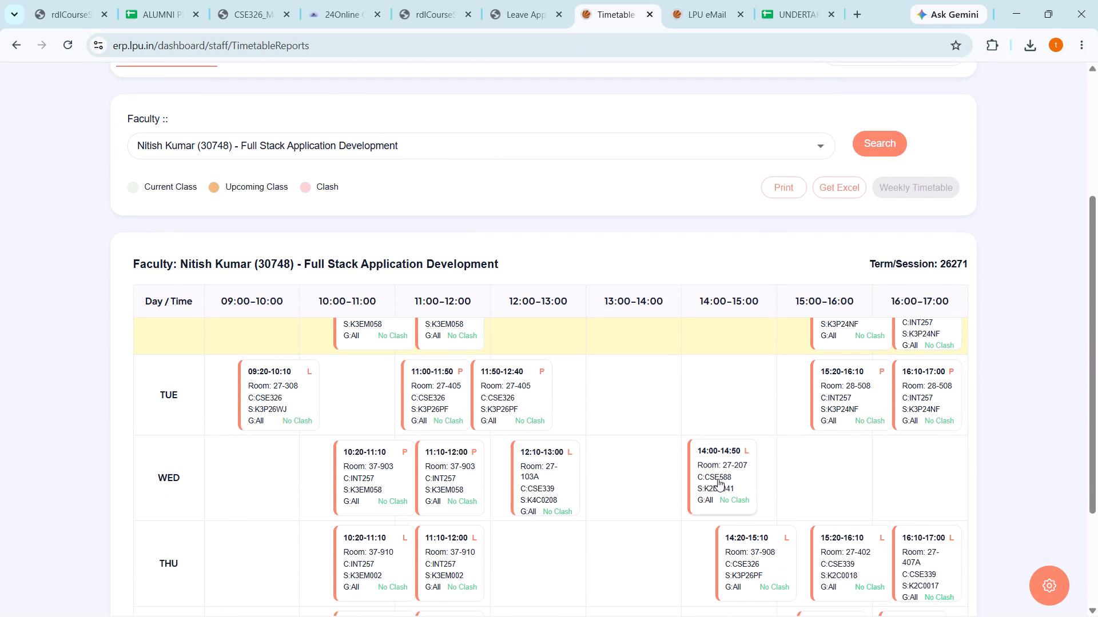
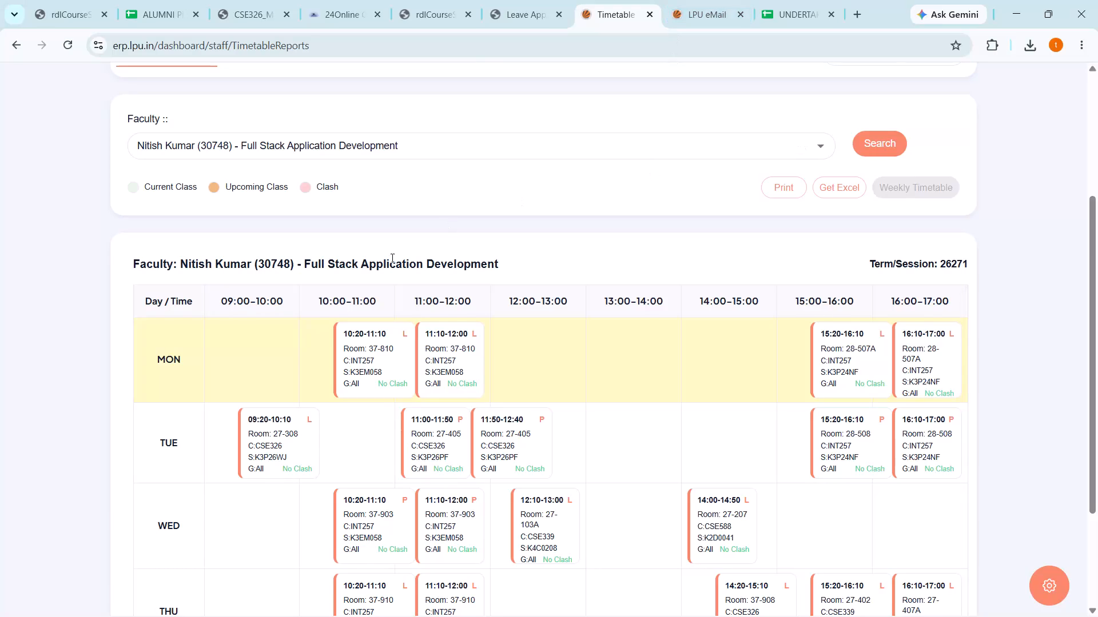
# Search the Free Room report for block 27 in the 03:20-04:10 PM time slot.
pyautogui.keyDown('ctrl'); pyautogui.scroll(2, 391, 258); pyautogui.keyUp('ctrl')
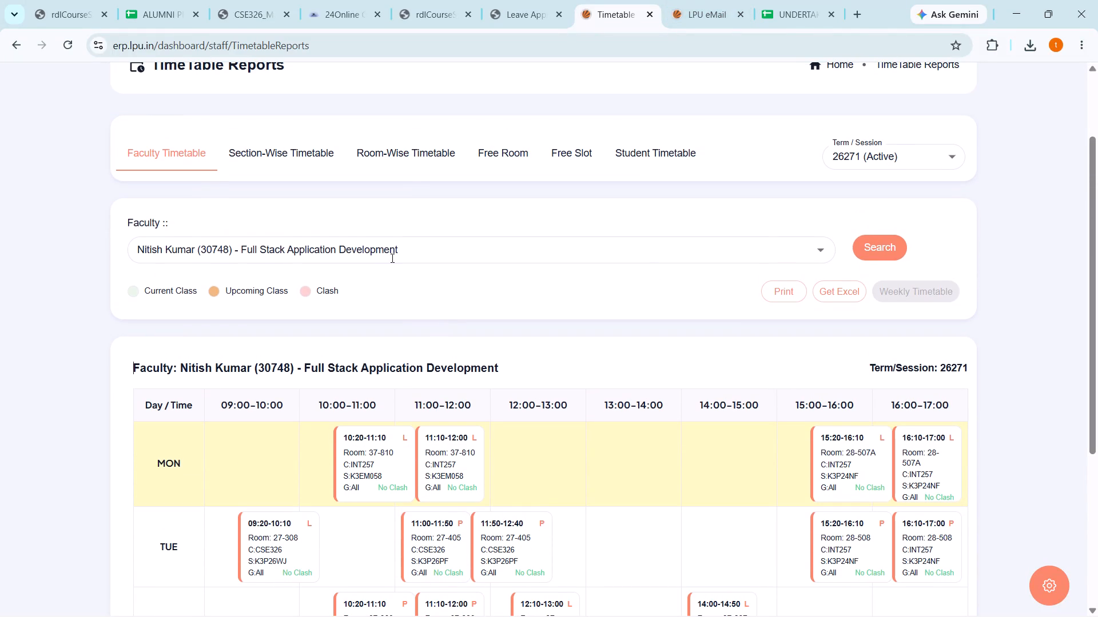
pyautogui.keyDown('ctrl'); pyautogui.scroll(1, 540, 186); pyautogui.keyUp('ctrl')
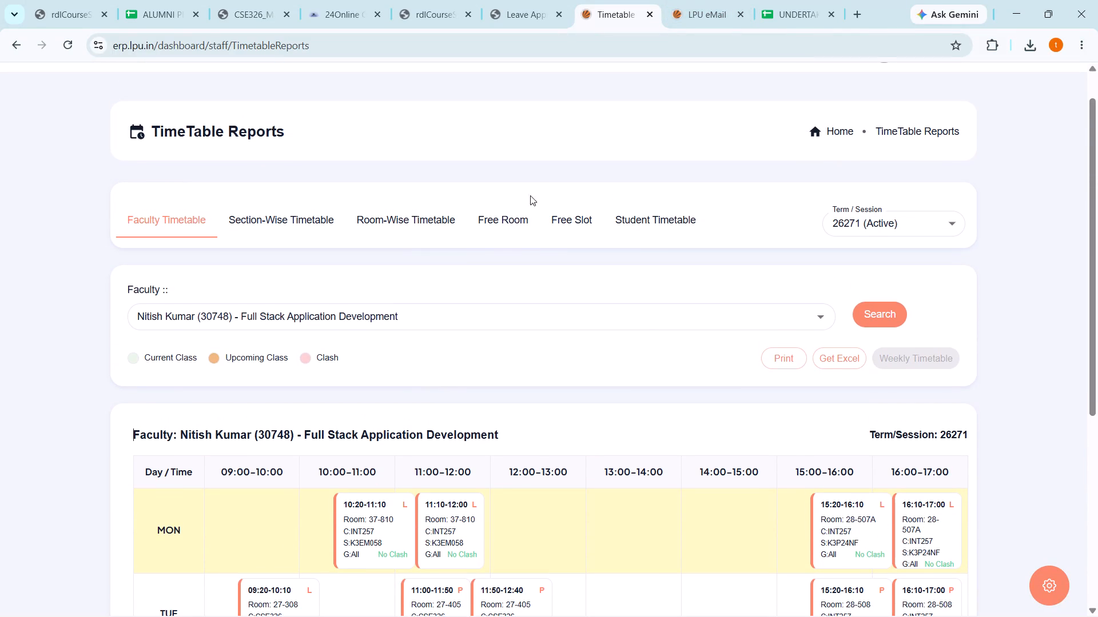
pyautogui.keyDown('ctrl'); pyautogui.click(498, 222); pyautogui.keyUp('ctrl')
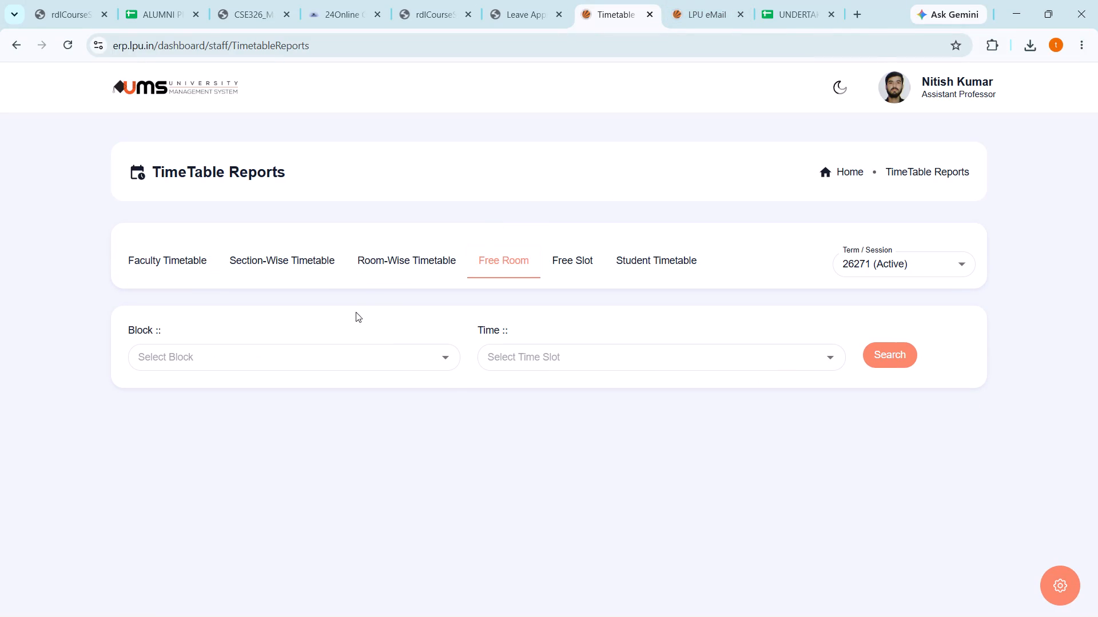
pyautogui.keyDown('ctrl'); pyautogui.click(314, 351); pyautogui.keyUp('ctrl')
pyautogui.keyDown('ctrl'); pyautogui.scroll(-1, 240, 479); pyautogui.keyUp('ctrl')
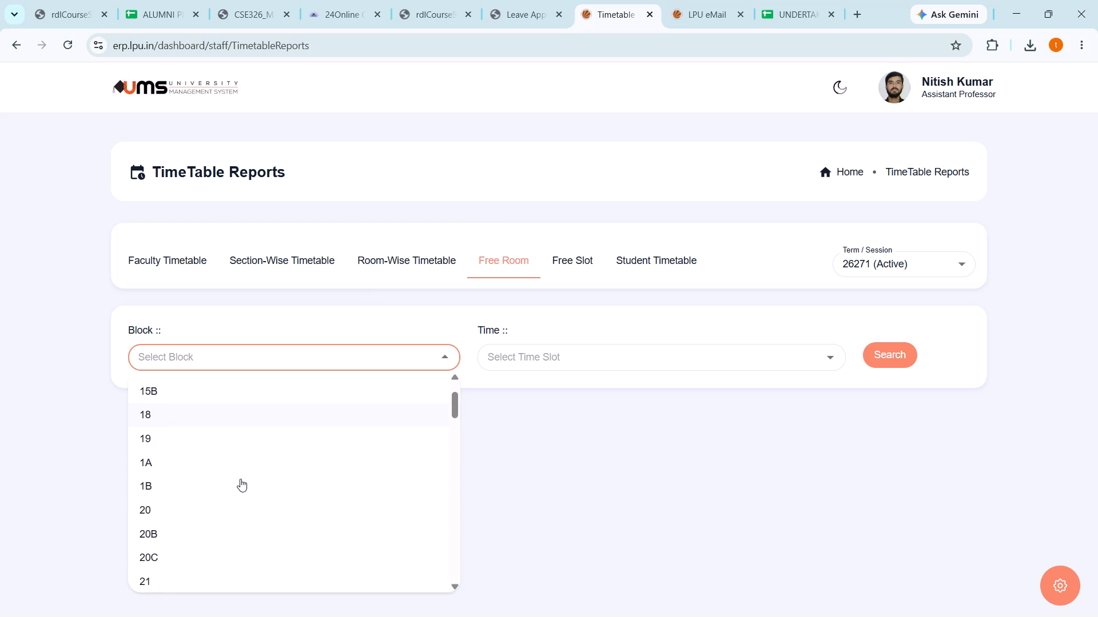
pyautogui.write('27')
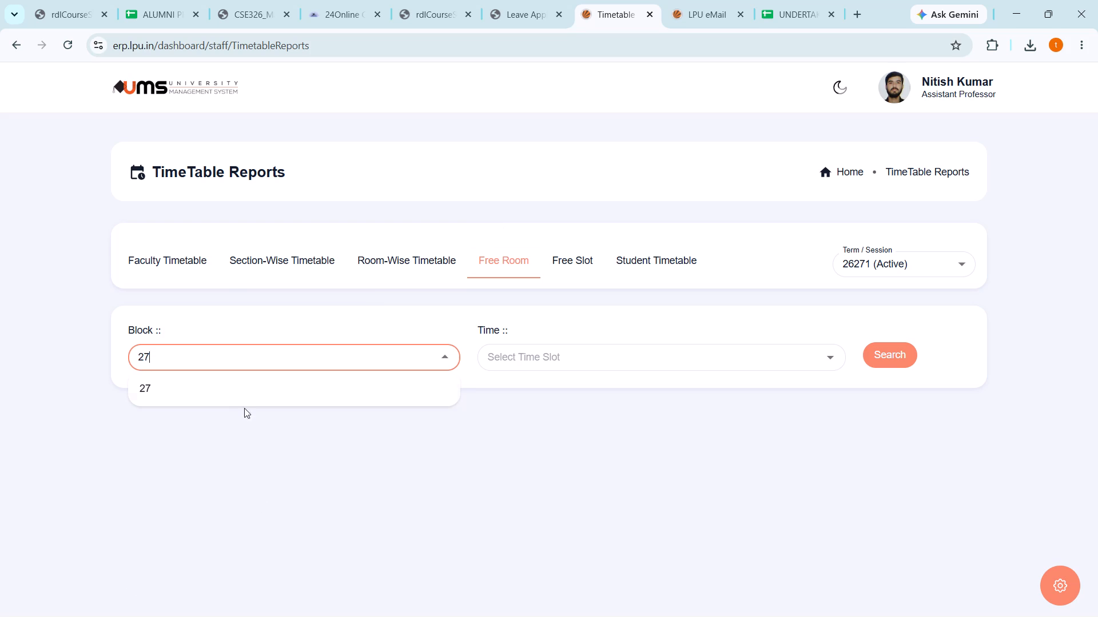
pyautogui.keyDown('ctrl'); pyautogui.click(237, 388); pyautogui.keyUp('ctrl')
pyautogui.keyDown('ctrl'); pyautogui.click(516, 360); pyautogui.keyUp('ctrl')
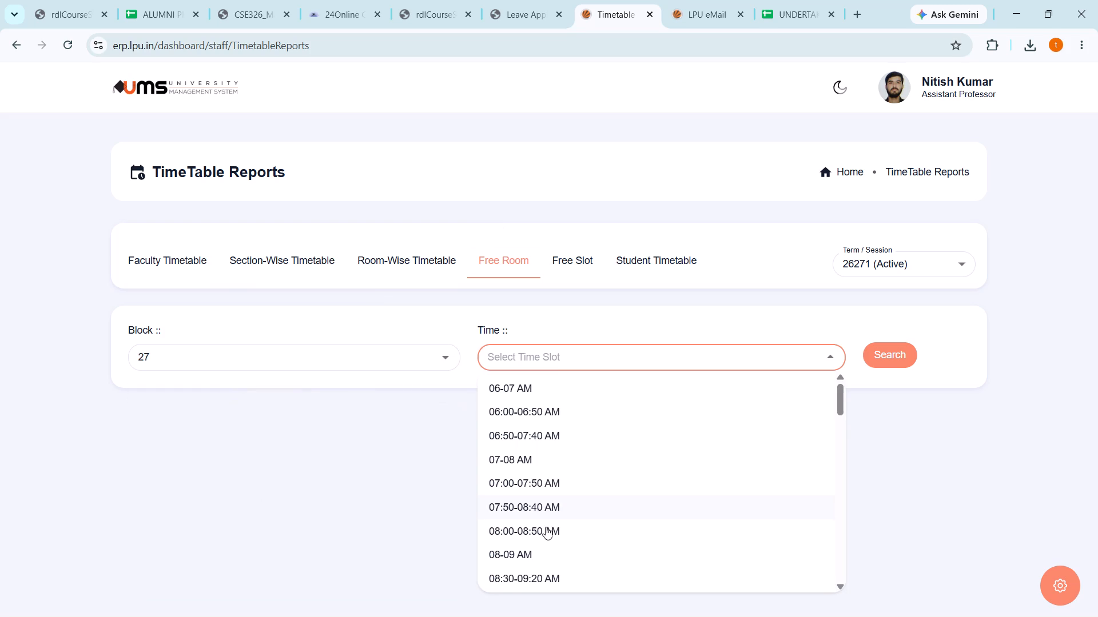
pyautogui.keyDown('ctrl'); pyautogui.scroll(-5, 545, 537); pyautogui.keyUp('ctrl')
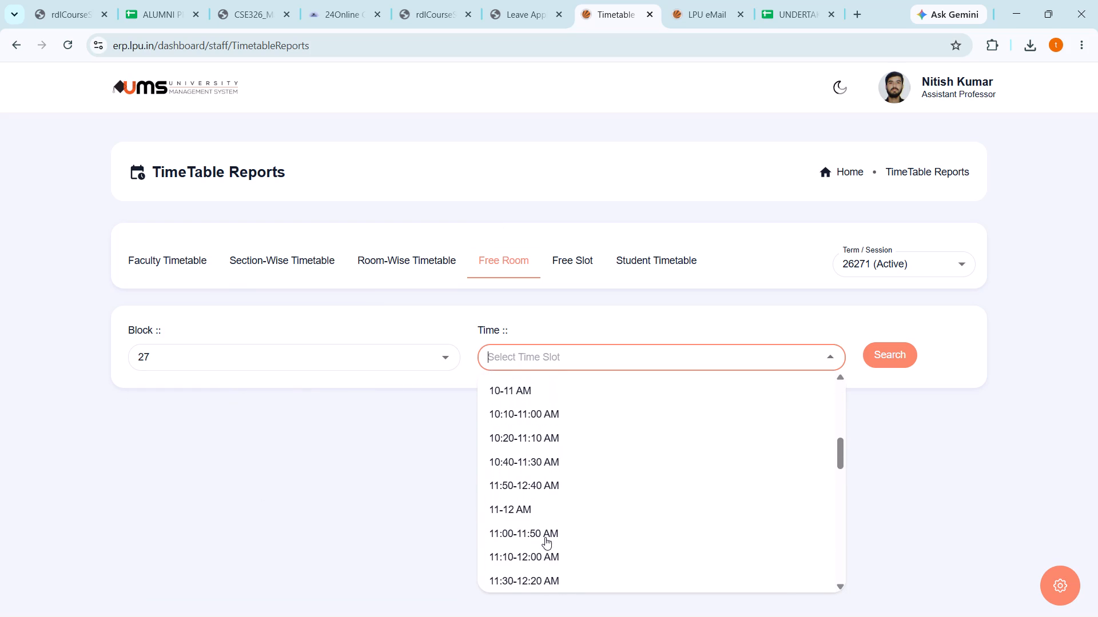
pyautogui.keyDown('ctrl'); pyautogui.scroll(-5, 545, 537); pyautogui.keyUp('ctrl')
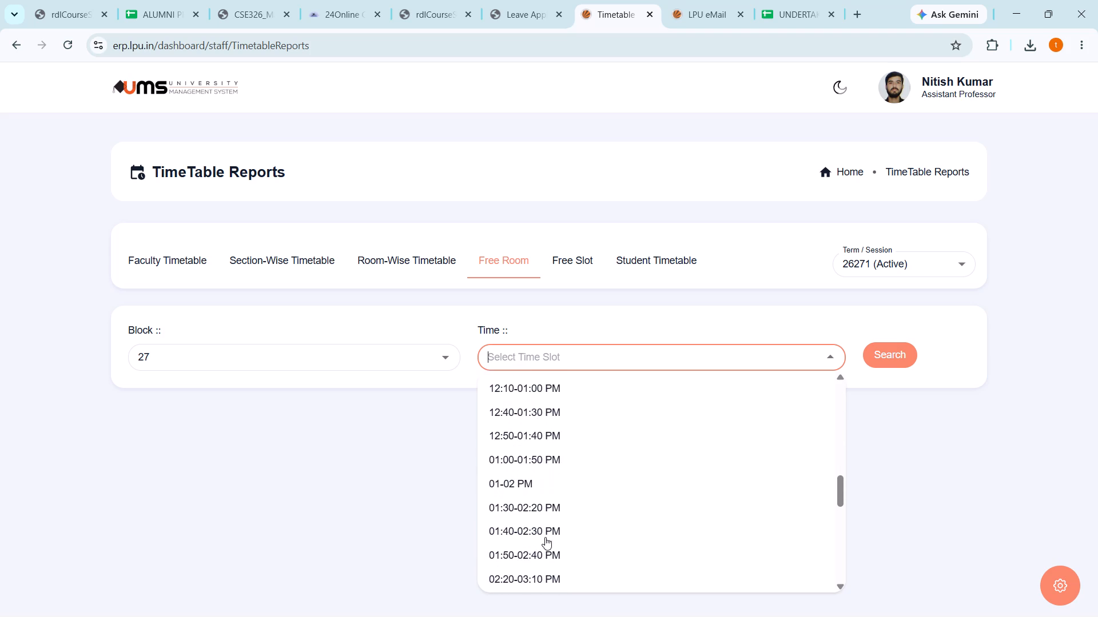
pyautogui.keyDown('ctrl'); pyautogui.scroll(-3, 545, 537); pyautogui.keyUp('ctrl')
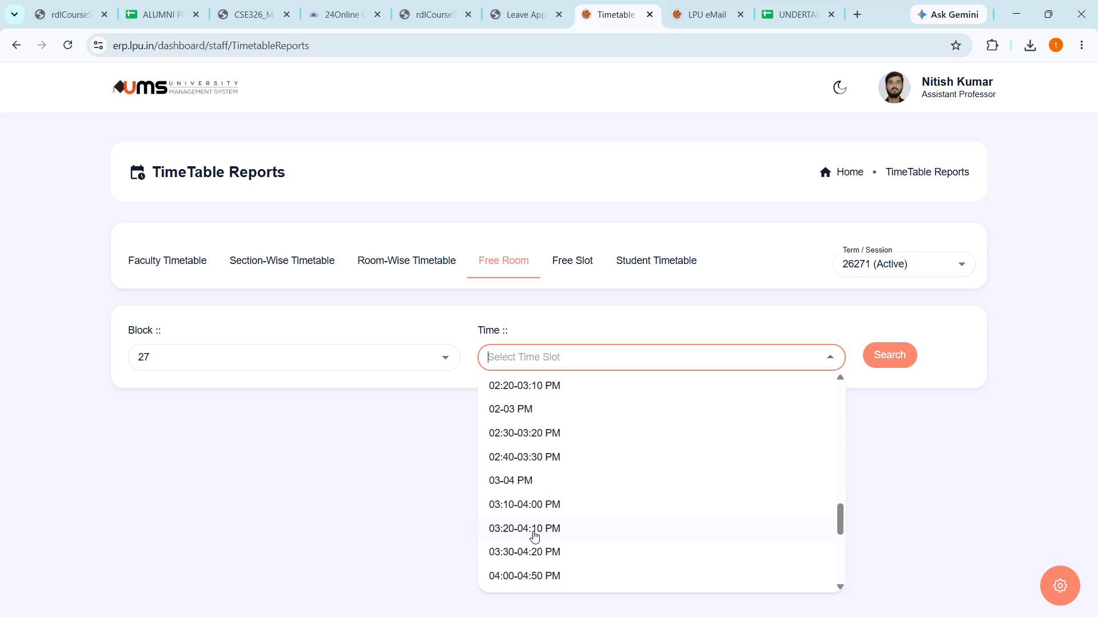
pyautogui.keyDown('ctrl'); pyautogui.click(533, 531); pyautogui.keyUp('ctrl')
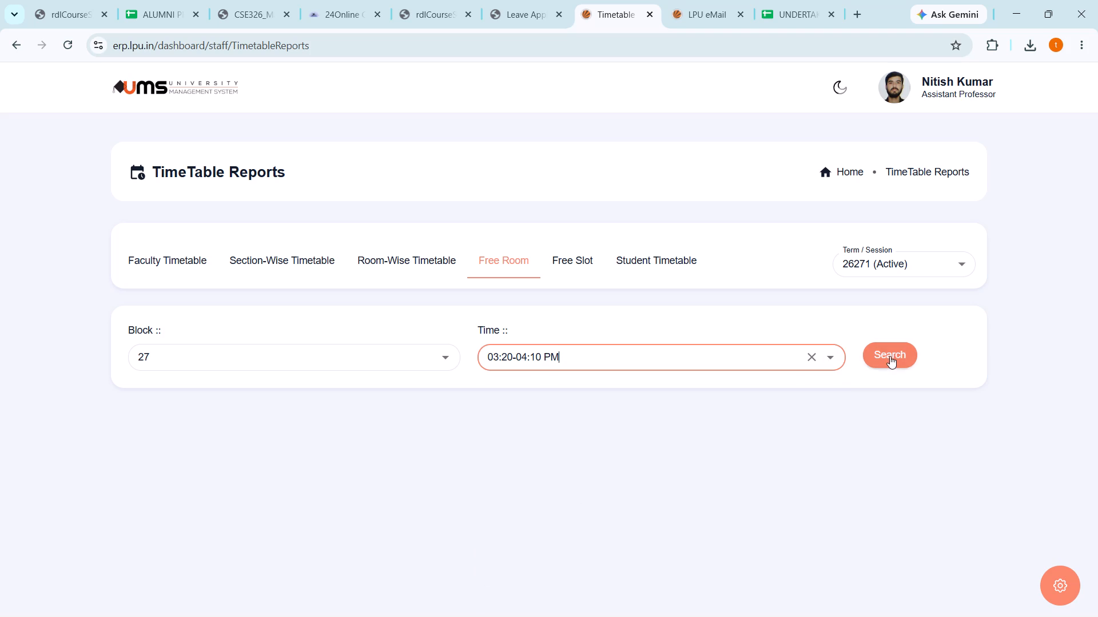
pyautogui.keyDown('ctrl'); pyautogui.click(890, 356); pyautogui.keyUp('ctrl')
# Examine the block 27 report for rooms free on weekdays at 03:20-04:10 PM.
pyautogui.keyDown('ctrl'); pyautogui.scroll(-1, 435, 435); pyautogui.keyUp('ctrl')
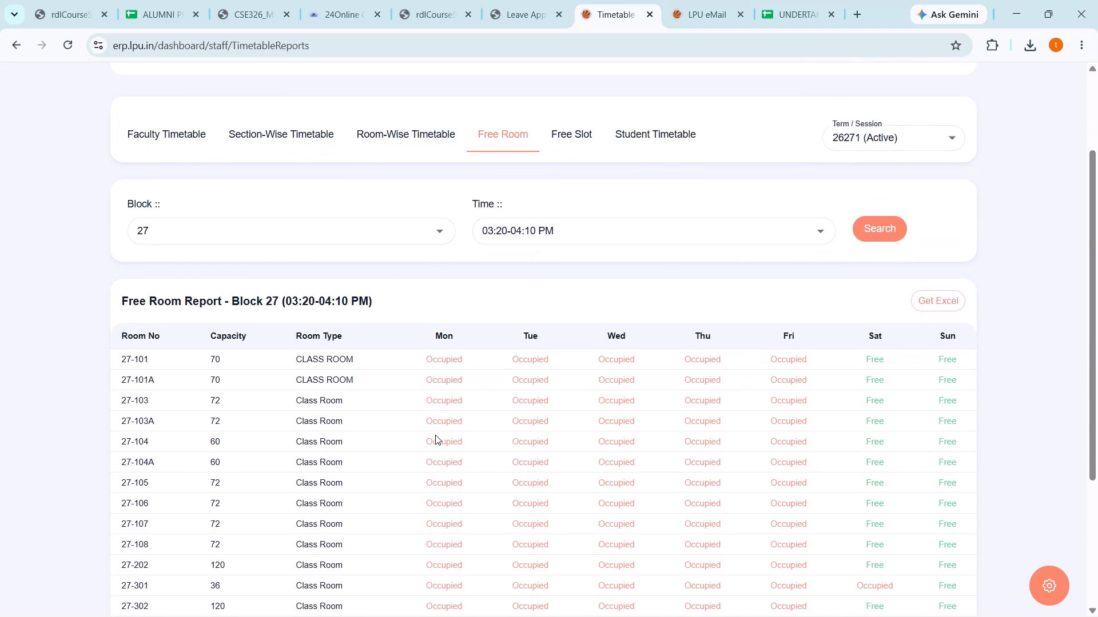
pyautogui.keyDown('ctrl'); pyautogui.scroll(-2, 435, 435); pyautogui.keyUp('ctrl')
pyautogui.keyDown('ctrl'); pyautogui.scroll(4, 435, 435); pyautogui.keyUp('ctrl')
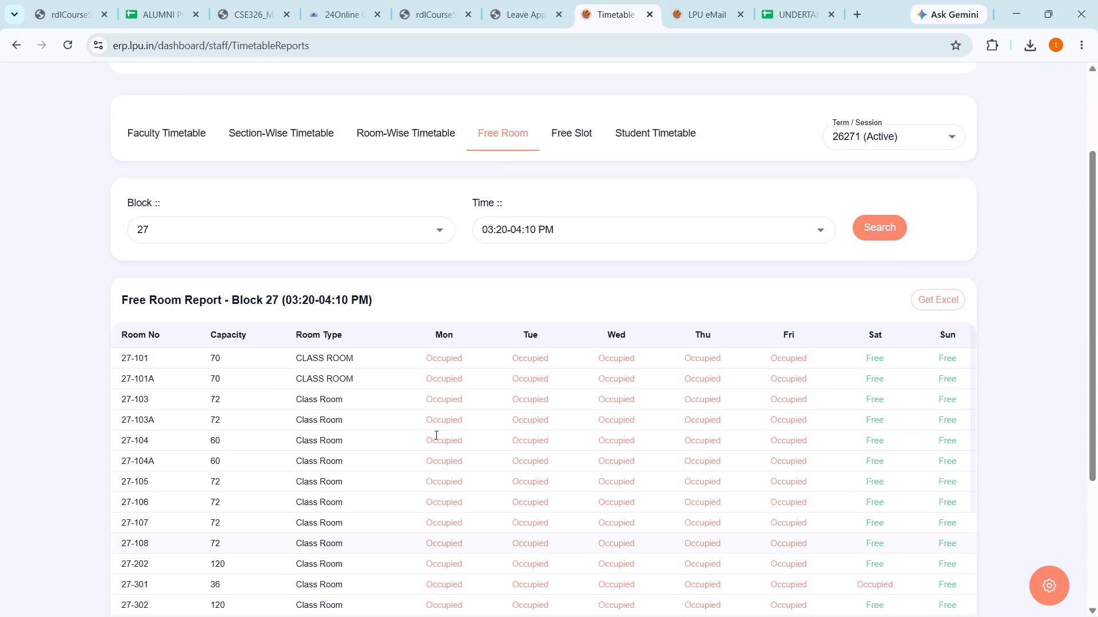
pyautogui.keyDown('ctrl'); pyautogui.scroll(-2, 603, 456); pyautogui.keyUp('ctrl')
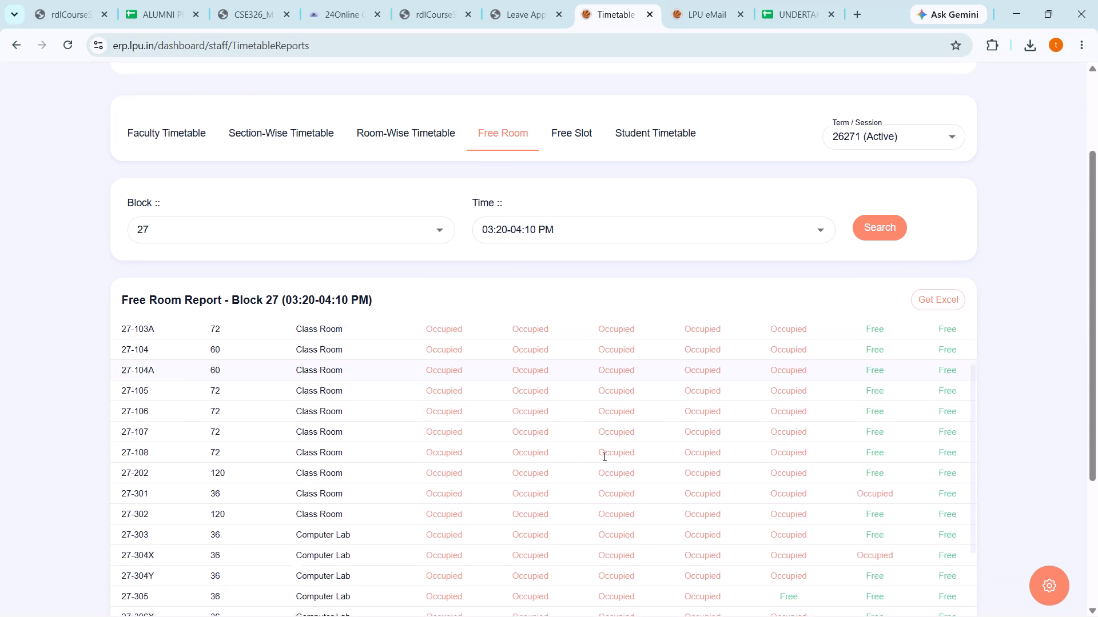
pyautogui.keyDown('ctrl'); pyautogui.scroll(-11, 603, 456); pyautogui.keyUp('ctrl')
pyautogui.keyDown('ctrl'); pyautogui.scroll(7, 603, 456); pyautogui.keyUp('ctrl')
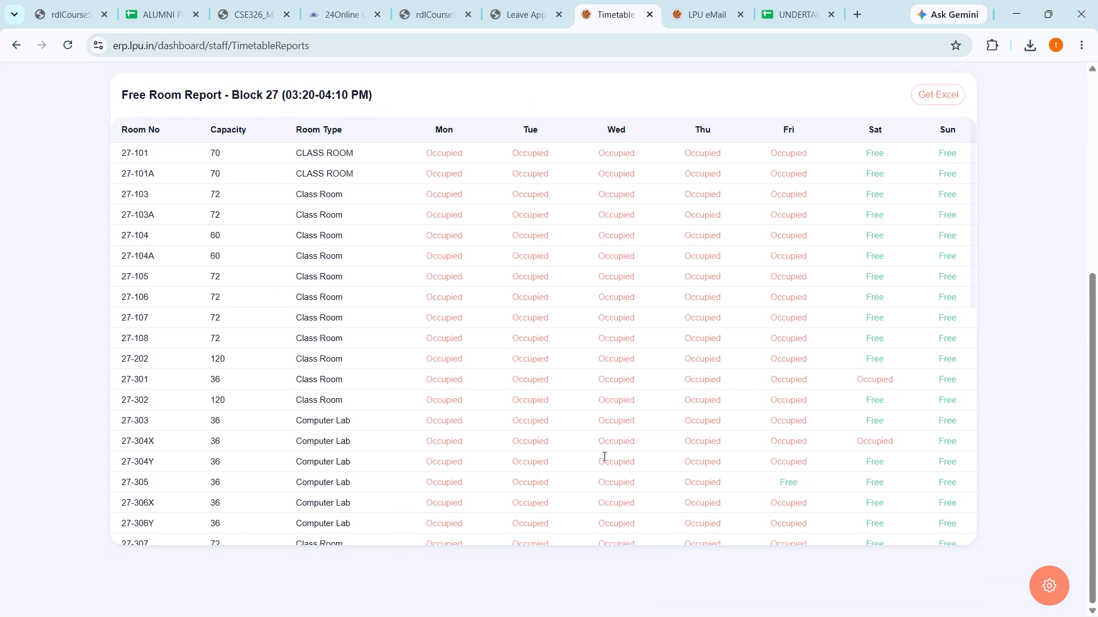
# Change the block to 26 and search its free rooms for the 03:20-04:10 PM slot.
pyautogui.keyDown('ctrl'); pyautogui.scroll(7, 603, 456); pyautogui.keyUp('ctrl')
pyautogui.keyDown('ctrl'); pyautogui.click(375, 360); pyautogui.keyUp('ctrl')
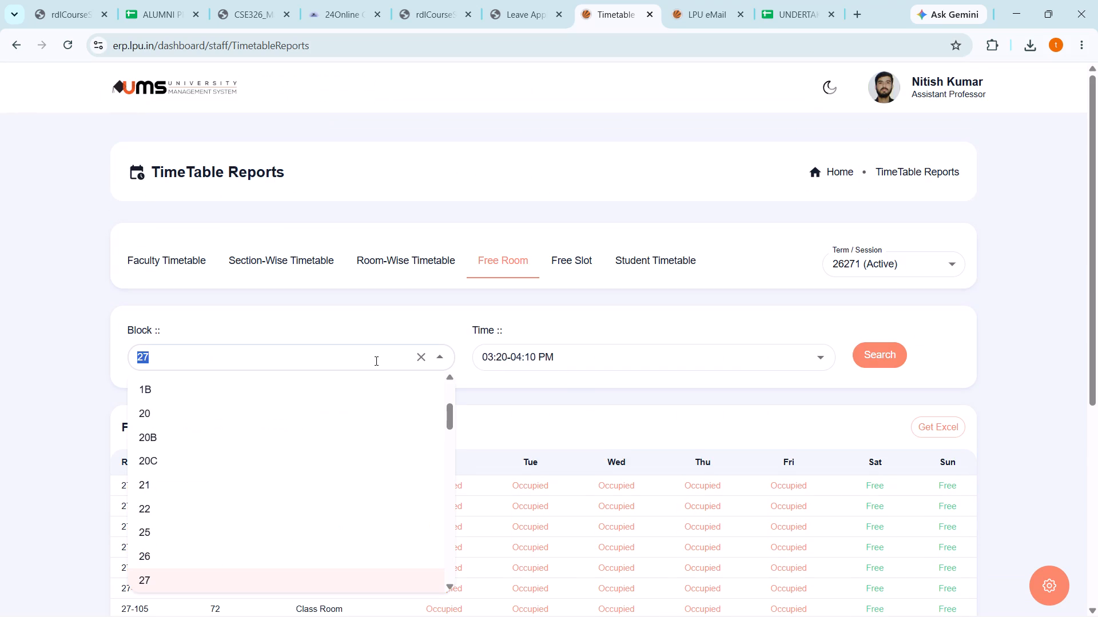
pyautogui.write('26')
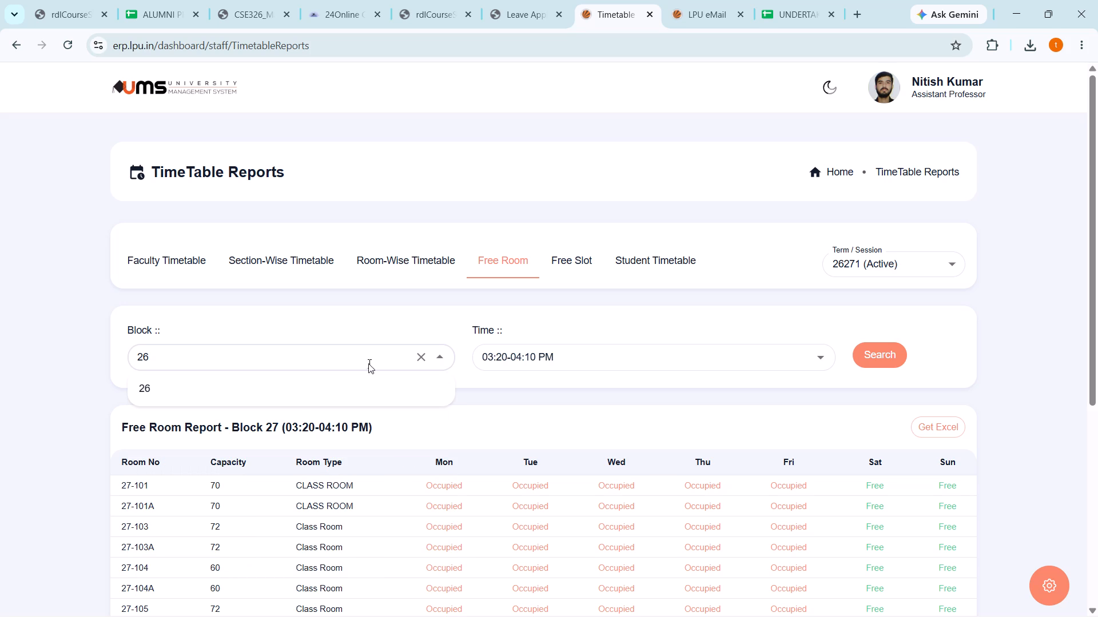
pyautogui.keyDown('ctrl'); pyautogui.click(289, 392); pyautogui.keyUp('ctrl')
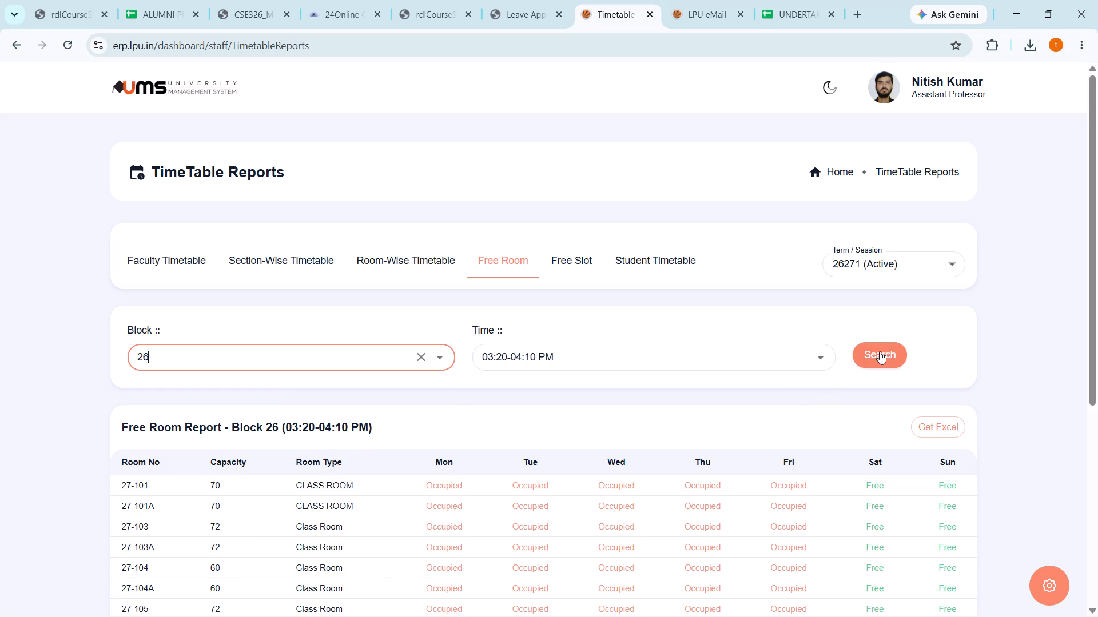
pyautogui.keyDown('ctrl'); pyautogui.click(880, 351); pyautogui.keyUp('ctrl')
# Examine the block 26 report for classrooms and computer labs free on weekdays at 03:20-04:10 PM.
pyautogui.keyDown('ctrl'); pyautogui.scroll(-2, 507, 466); pyautogui.keyUp('ctrl')
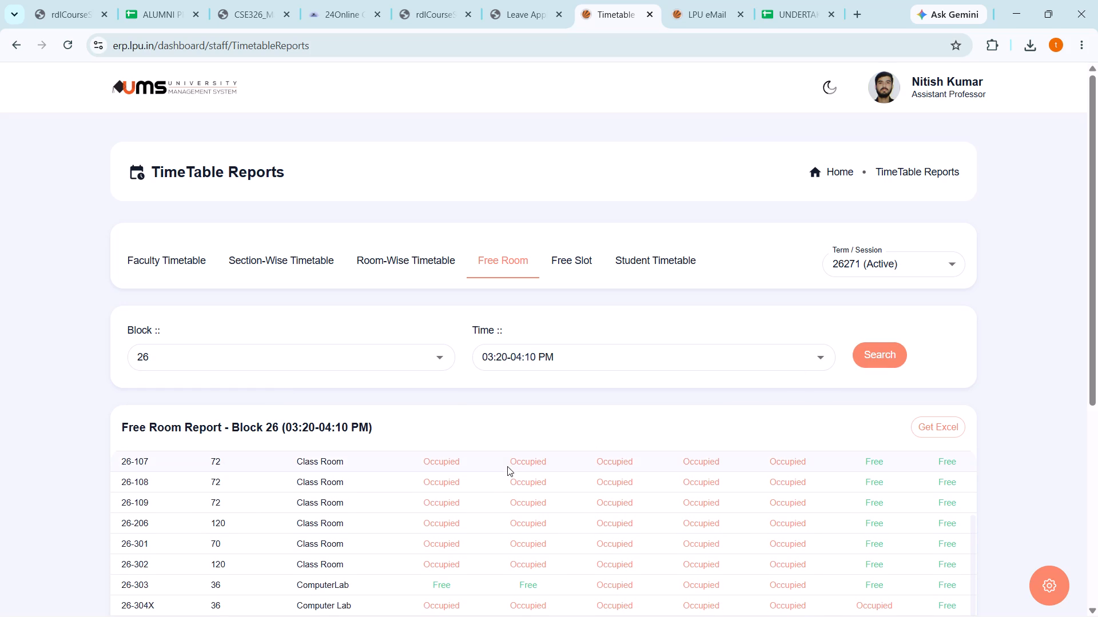
pyautogui.keyDown('ctrl'); pyautogui.scroll(3, 507, 466); pyautogui.keyUp('ctrl')
pyautogui.keyDown('ctrl'); pyautogui.scroll(-4, 633, 338); pyautogui.keyUp('ctrl')
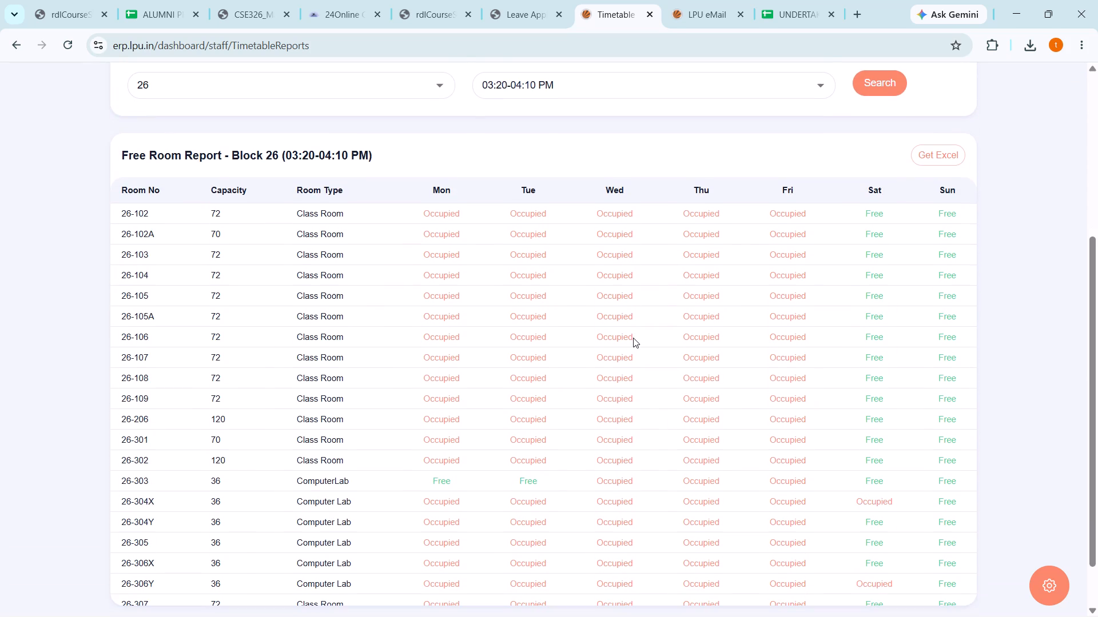
pyautogui.keyDown('ctrl'); pyautogui.scroll(-6, 619, 479); pyautogui.keyUp('ctrl')
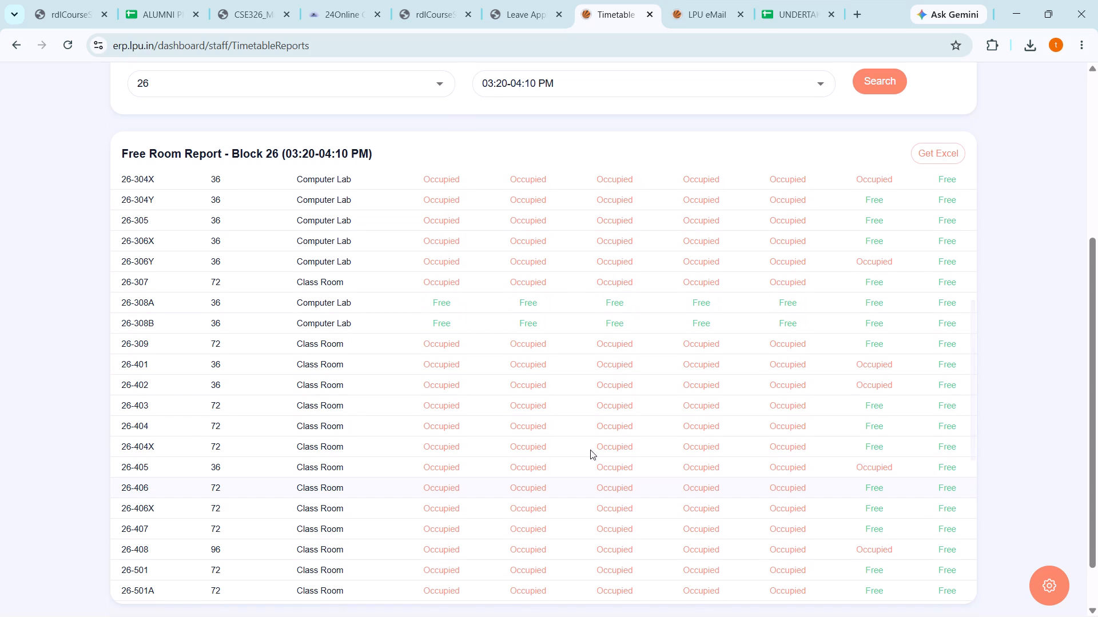
pyautogui.keyDown('ctrl'); pyautogui.click(146, 297); pyautogui.keyUp('ctrl')
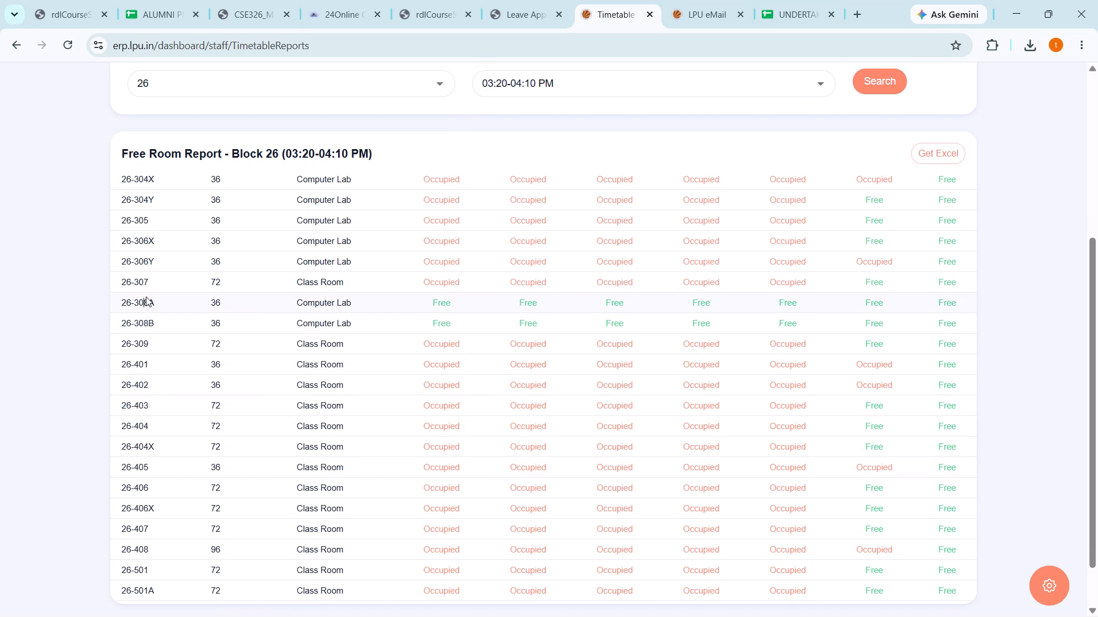
pyautogui.keyDown('ctrl'); pyautogui.scroll(-1, 292, 348); pyautogui.keyUp('ctrl')
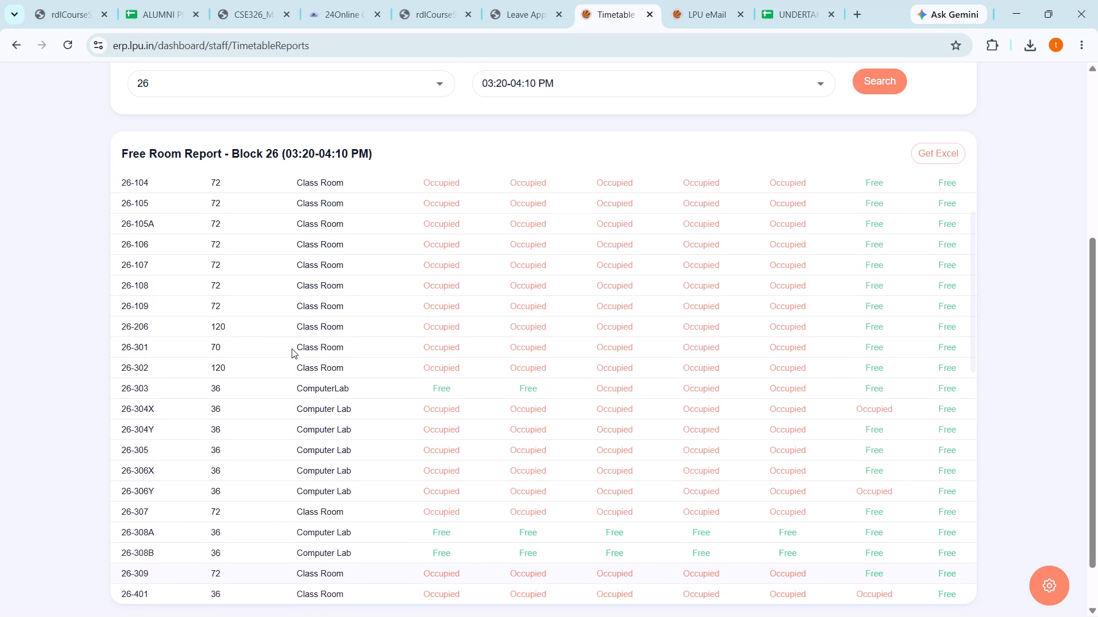
pyautogui.keyDown('ctrl'); pyautogui.scroll(-5, 292, 348); pyautogui.keyUp('ctrl')
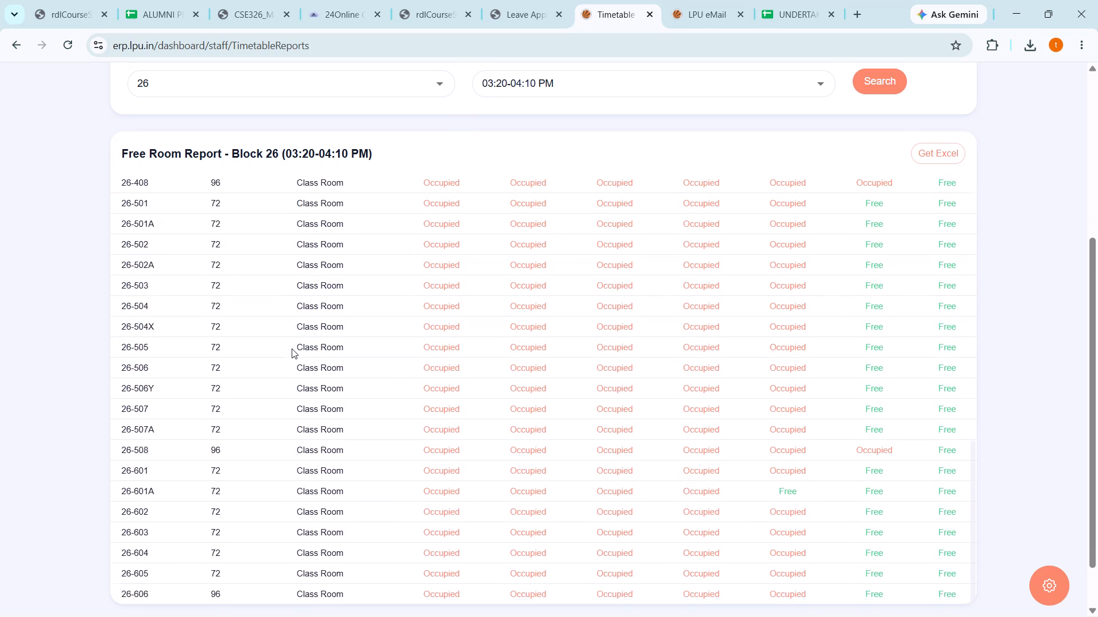
pyautogui.keyDown('ctrl'); pyautogui.scroll(-6, 292, 348); pyautogui.keyUp('ctrl')
# Change the block to 25 and search its free rooms for the 03:20-04:10 PM slot.
pyautogui.keyDown('ctrl'); pyautogui.scroll(15, 292, 348); pyautogui.keyUp('ctrl')
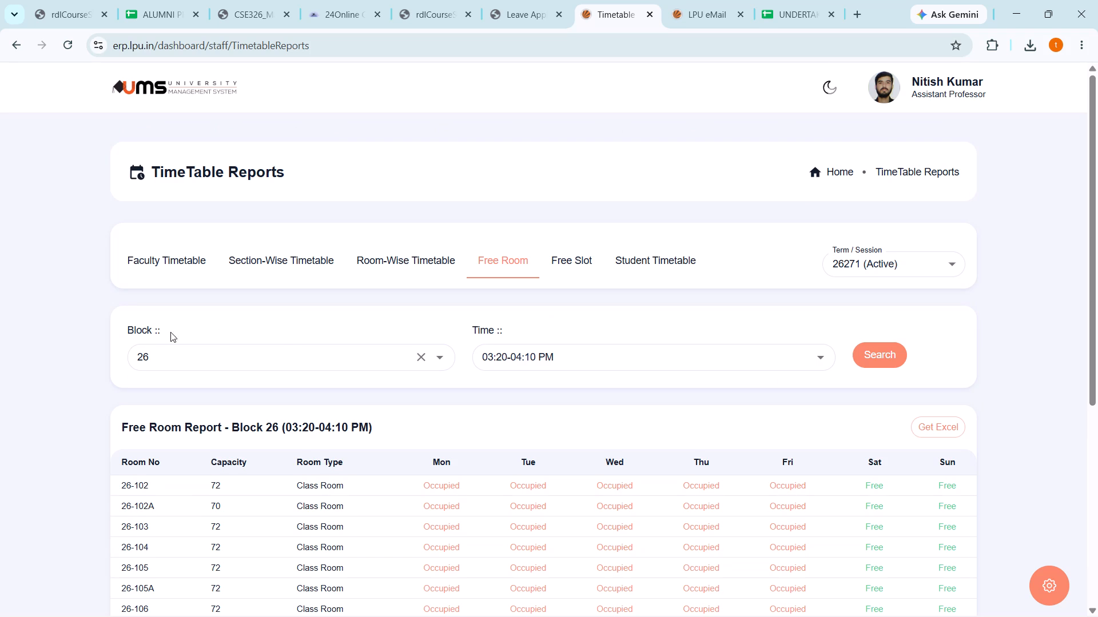
pyautogui.keyDown('ctrl'); pyautogui.moveTo(166, 356); pyautogui.dragTo(113, 360); pyautogui.keyUp('ctrl')
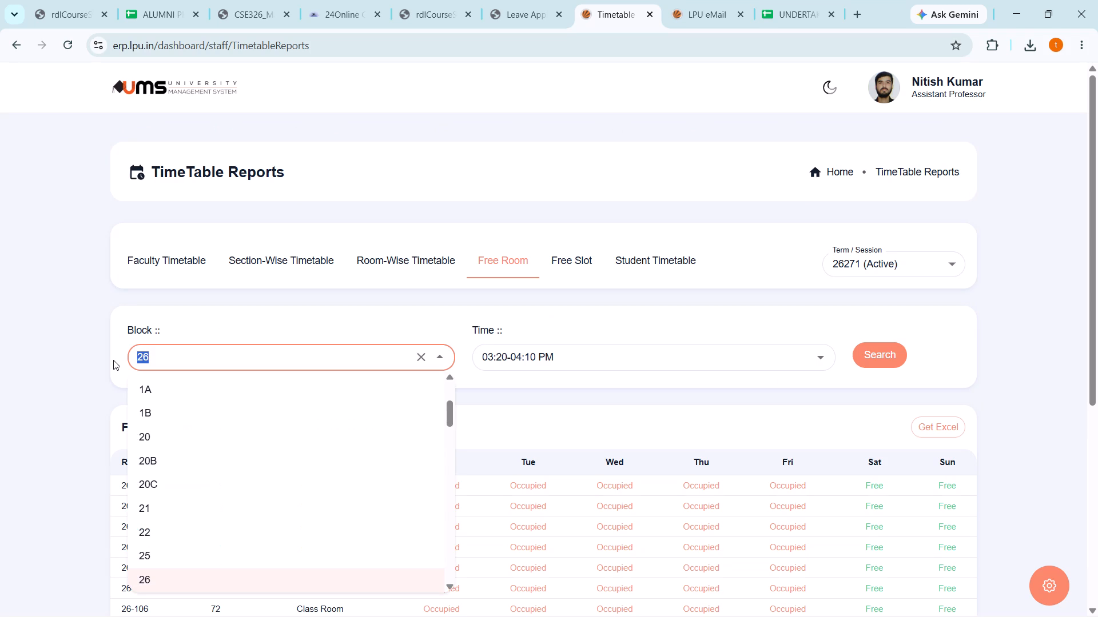
pyautogui.write('25')
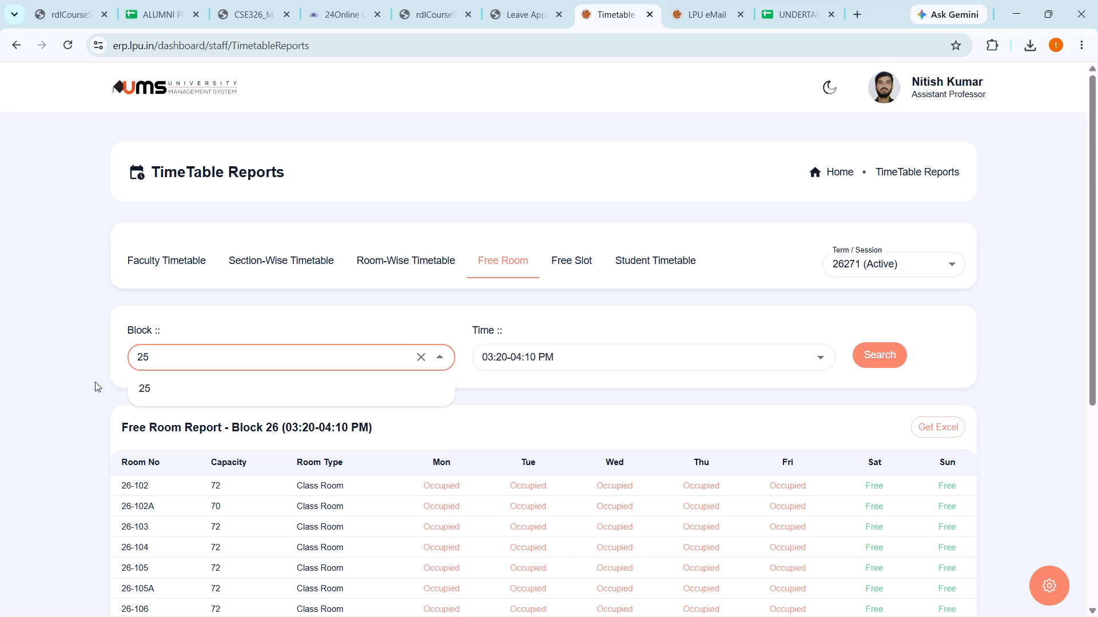
pyautogui.keyDown('ctrl'); pyautogui.click(166, 400); pyautogui.keyUp('ctrl')
pyautogui.keyDown('ctrl'); pyautogui.click(166, 394); pyautogui.keyUp('ctrl')
pyautogui.keyDown('ctrl'); pyautogui.click(866, 358); pyautogui.keyUp('ctrl')
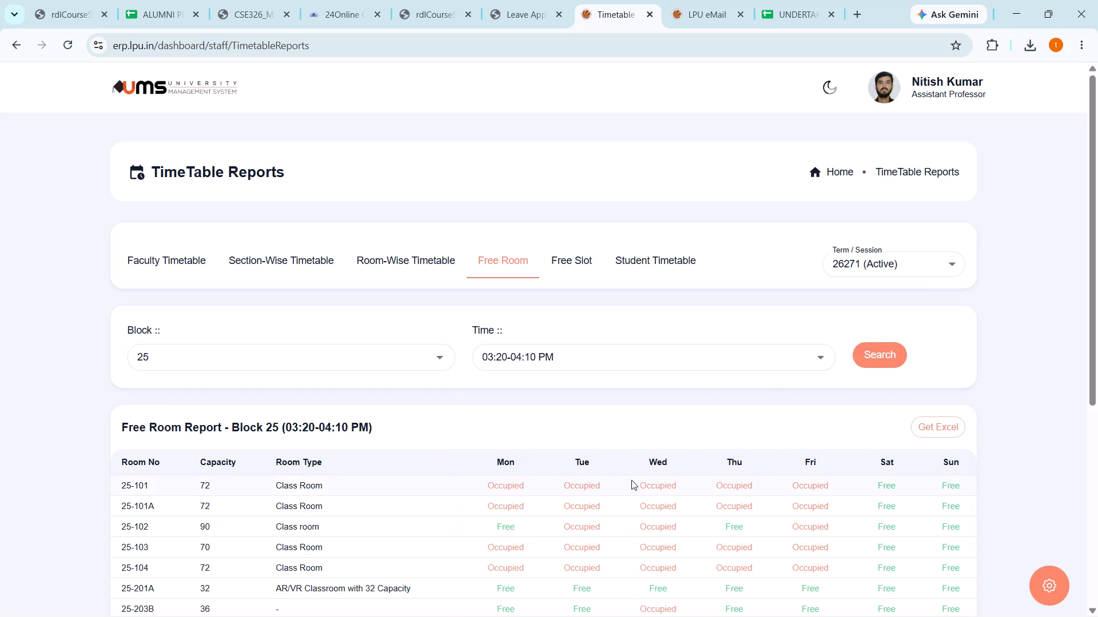
# Examine the block 25 report for rooms free on weekdays at 03:20-04:10 PM.
pyautogui.keyDown('ctrl'); pyautogui.scroll(-2, 633, 486); pyautogui.keyUp('ctrl')
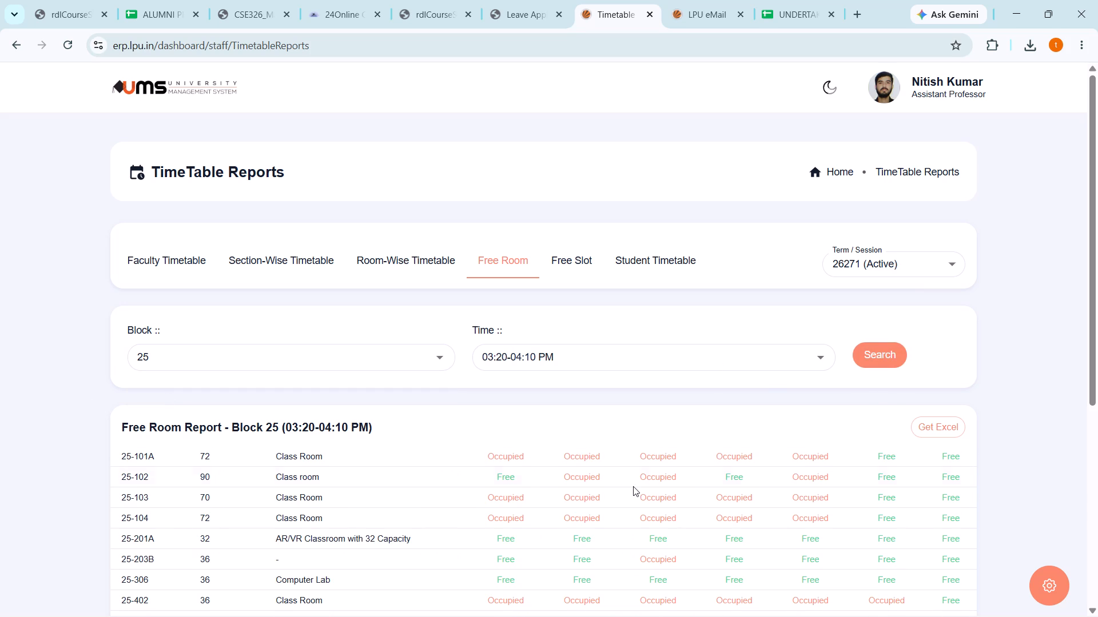
pyautogui.keyDown('ctrl'); pyautogui.scroll(-3, 633, 486); pyautogui.keyUp('ctrl')
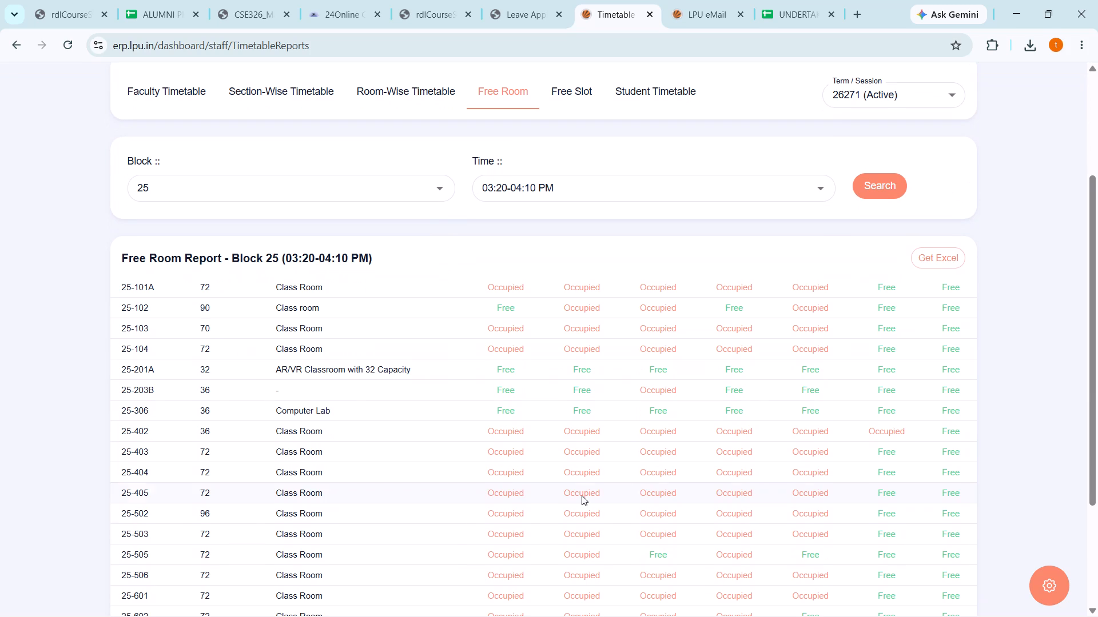
pyautogui.keyDown('ctrl'); pyautogui.scroll(-4, 514, 556); pyautogui.keyUp('ctrl')
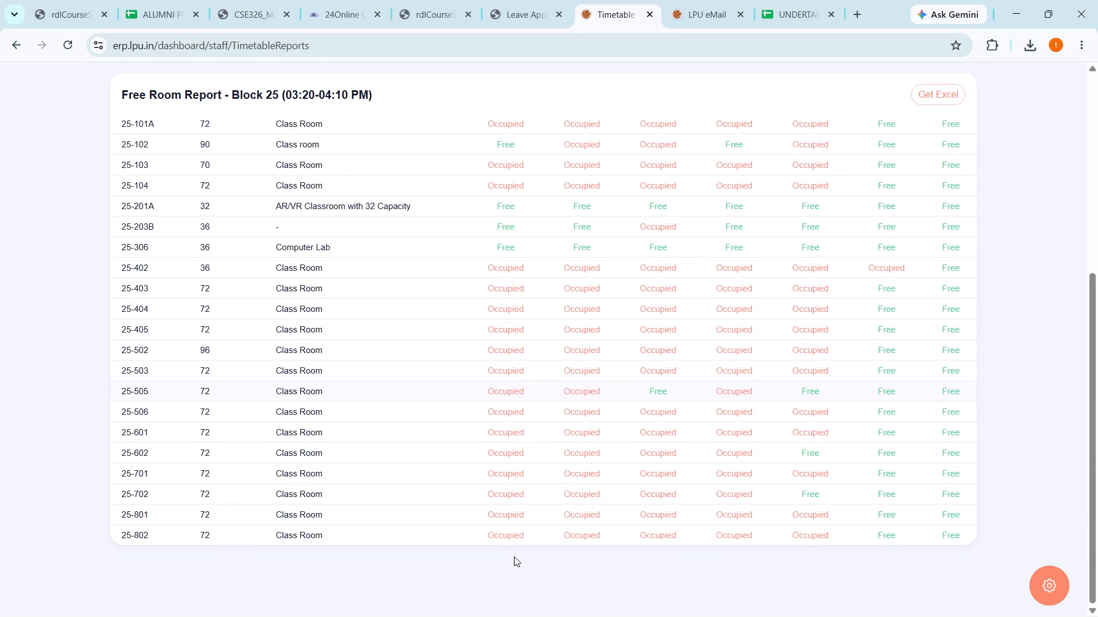
pyautogui.keyDown('ctrl'); pyautogui.scroll(5, 514, 556); pyautogui.keyUp('ctrl')
pyautogui.keyDown('ctrl'); pyautogui.scroll(-2, 514, 556); pyautogui.keyUp('ctrl')
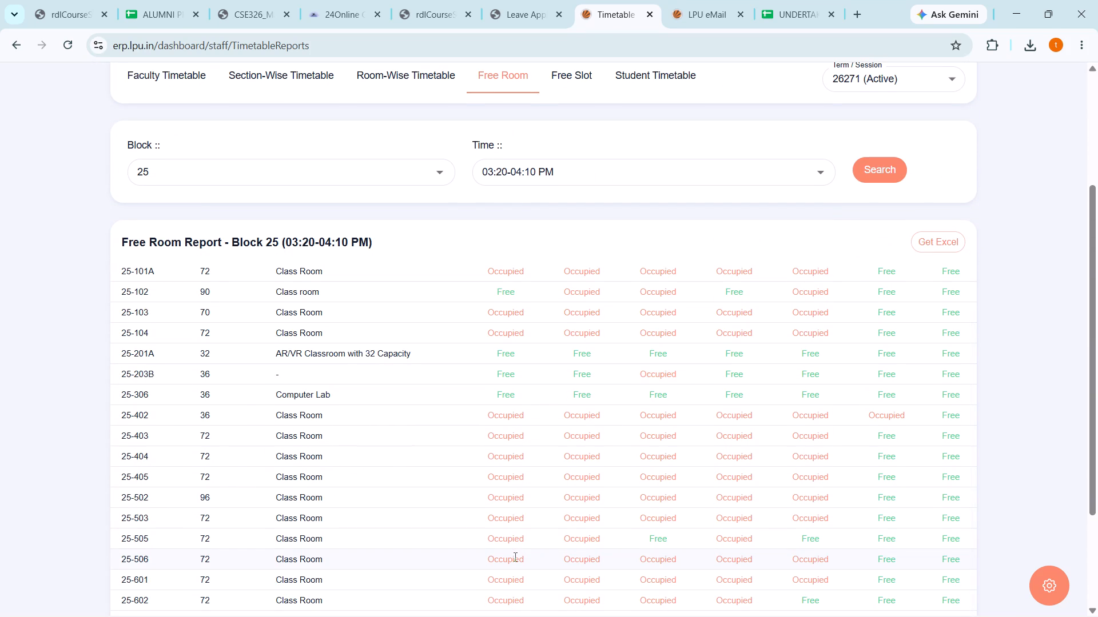
# Check the make-up and adjustment section of the leave application, and return to the block 25 free room report.
pyautogui.keyDown('ctrl'); pyautogui.click(525, 13); pyautogui.keyUp('ctrl')
pyautogui.keyDown('ctrl'); pyautogui.scroll(-4, 531, 283); pyautogui.keyUp('ctrl')
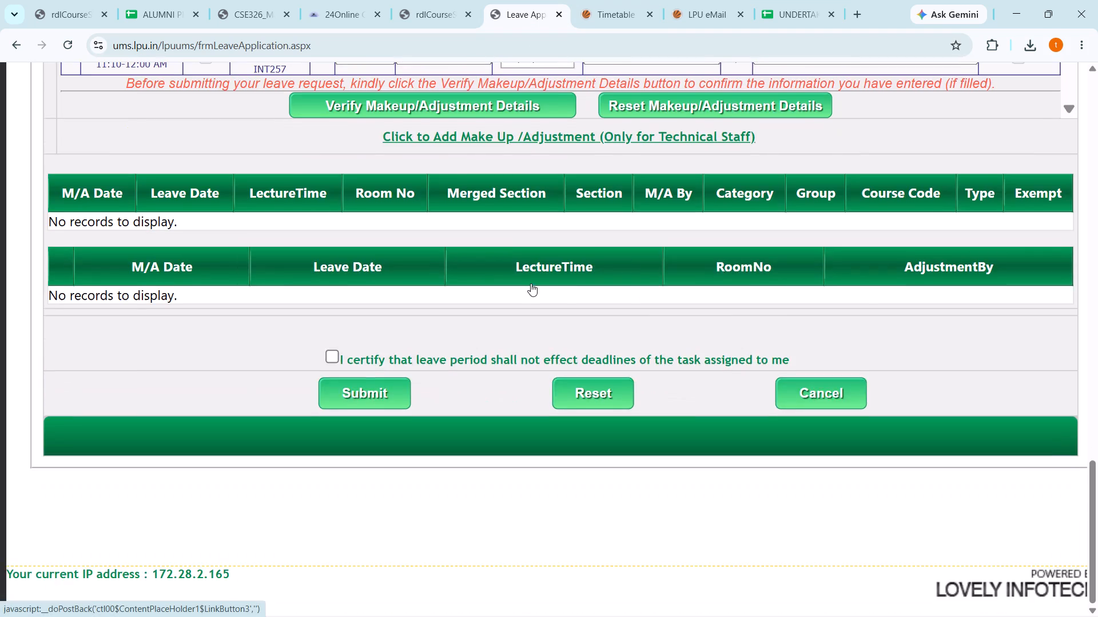
pyautogui.keyDown('ctrl'); pyautogui.scroll(6, 531, 283); pyautogui.keyUp('ctrl')
pyautogui.keyDown('ctrl'); pyautogui.click(612, 18); pyautogui.keyUp('ctrl')
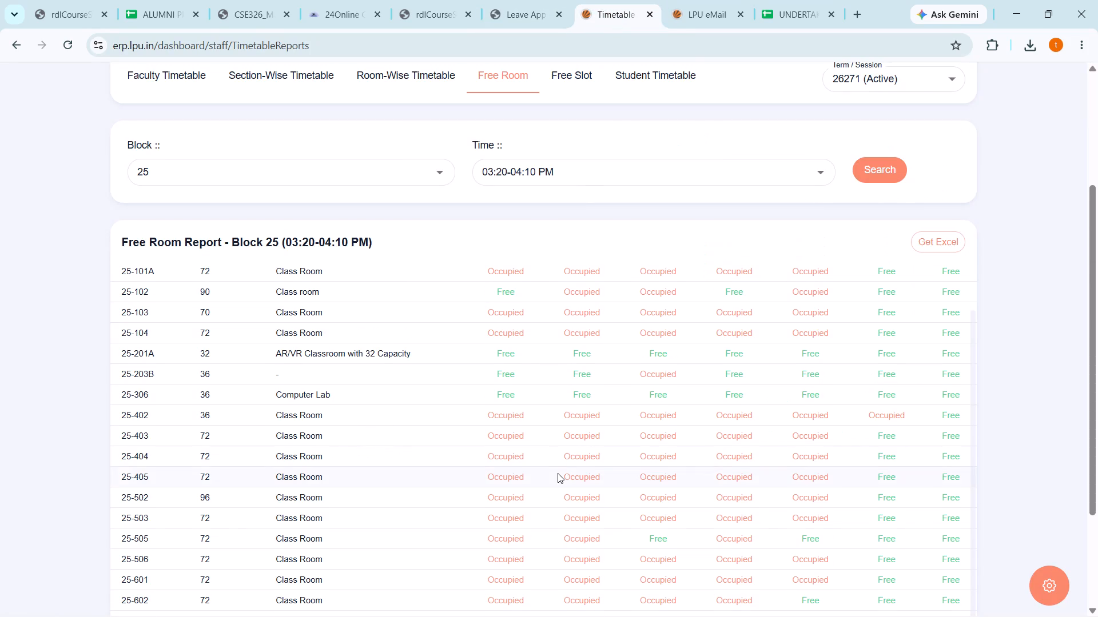
pyautogui.keyDown('ctrl'); pyautogui.scroll(-3, 558, 473); pyautogui.keyUp('ctrl')
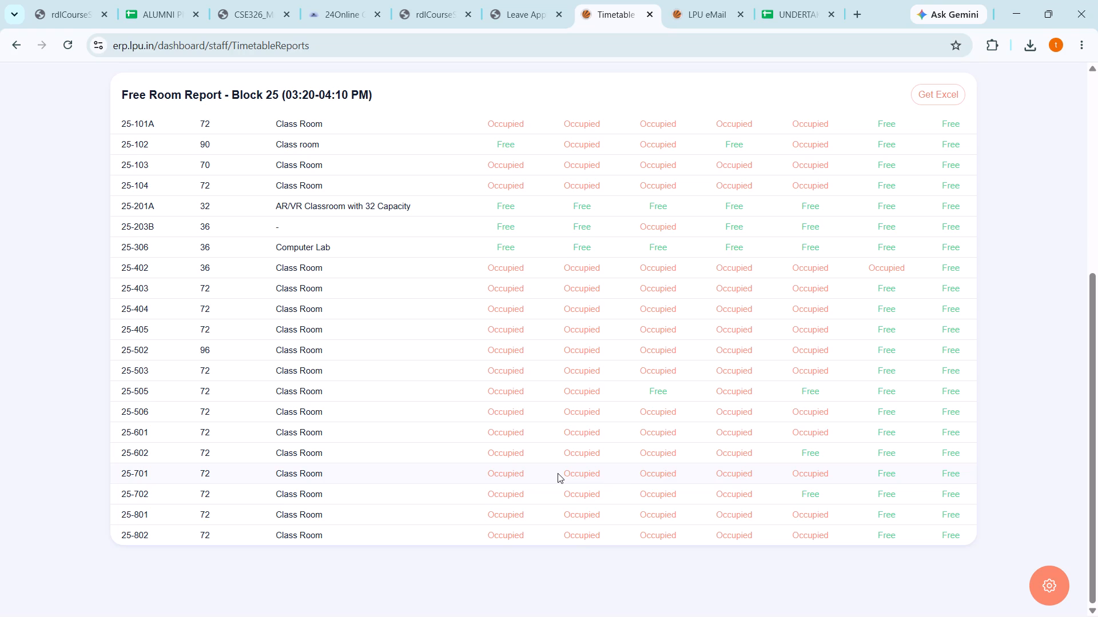
# Recheck the block 25 report for classrooms free on weekdays at 03:20-04:10 PM.
pyautogui.keyDown('ctrl'); pyautogui.scroll(5, 558, 473); pyautogui.keyUp('ctrl')
pyautogui.keyDown('ctrl'); pyautogui.scroll(-6, 558, 473); pyautogui.keyUp('ctrl')
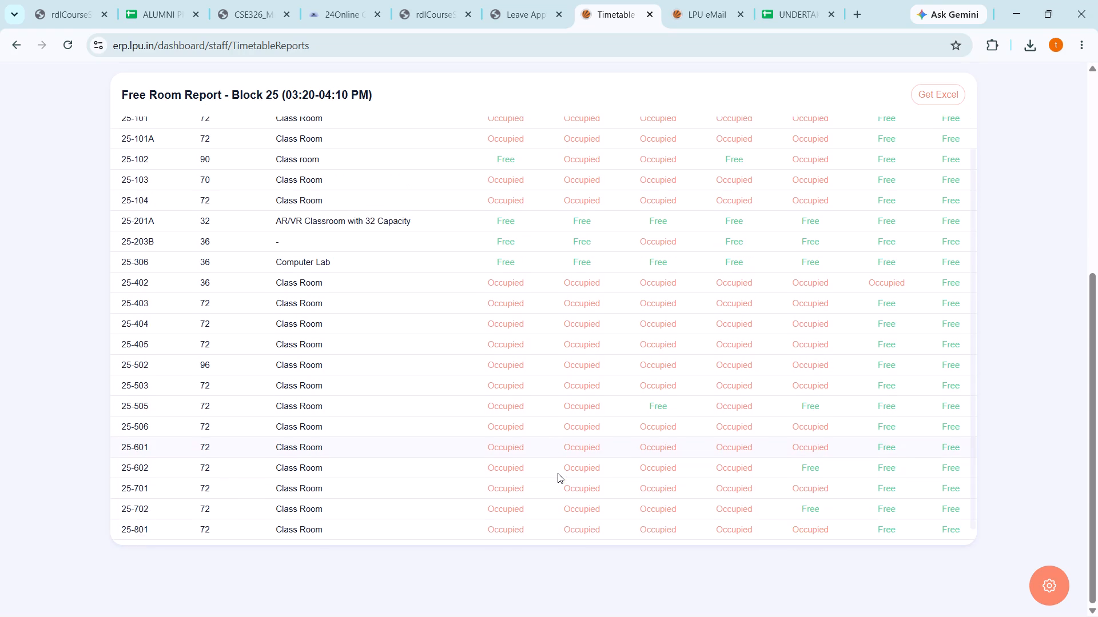
pyautogui.keyDown('ctrl'); pyautogui.click(559, 390); pyautogui.keyUp('ctrl')
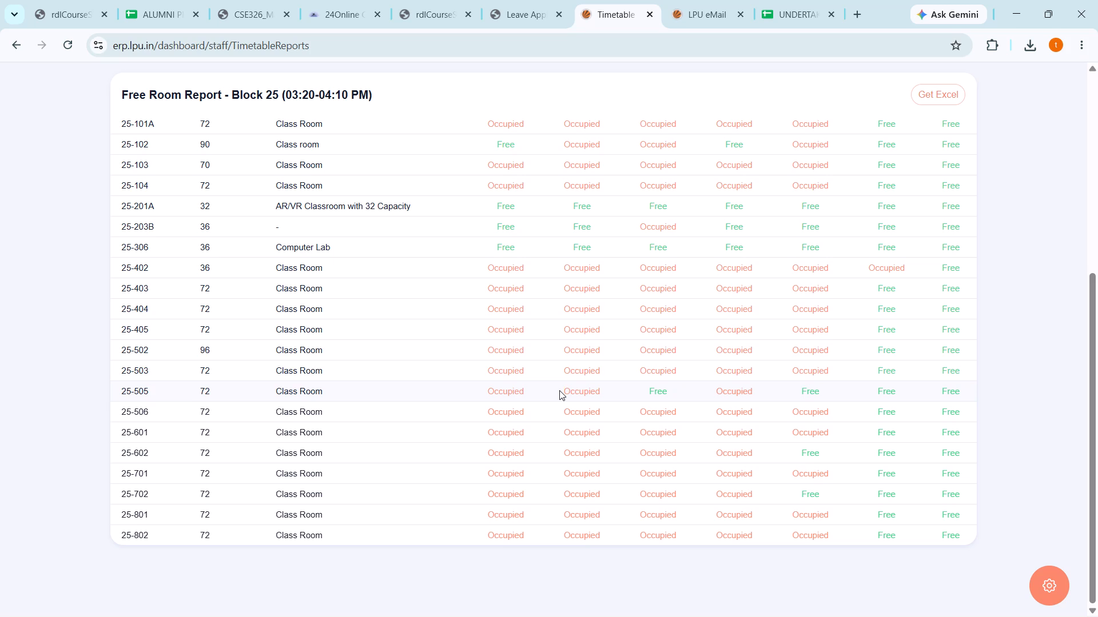
pyautogui.keyDown('ctrl'); pyautogui.moveTo(559, 390); pyautogui.dragTo(444, 303); pyautogui.keyUp('ctrl')
pyautogui.keyDown('ctrl'); pyautogui.scroll(5, 444, 303); pyautogui.keyUp('ctrl')
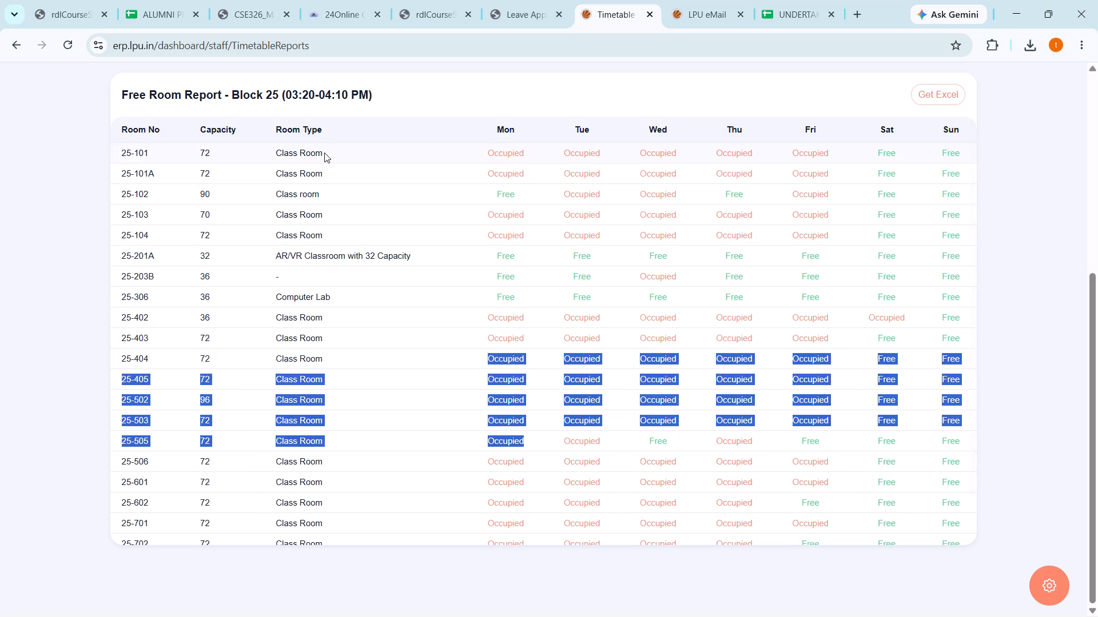
# Change the block to 38 and search its free rooms for the 03:20-04:10 PM slot.
pyautogui.keyDown('ctrl'); pyautogui.scroll(3, 324, 153); pyautogui.keyUp('ctrl')
pyautogui.keyDown('ctrl'); pyautogui.click(102, 340); pyautogui.keyUp('ctrl')
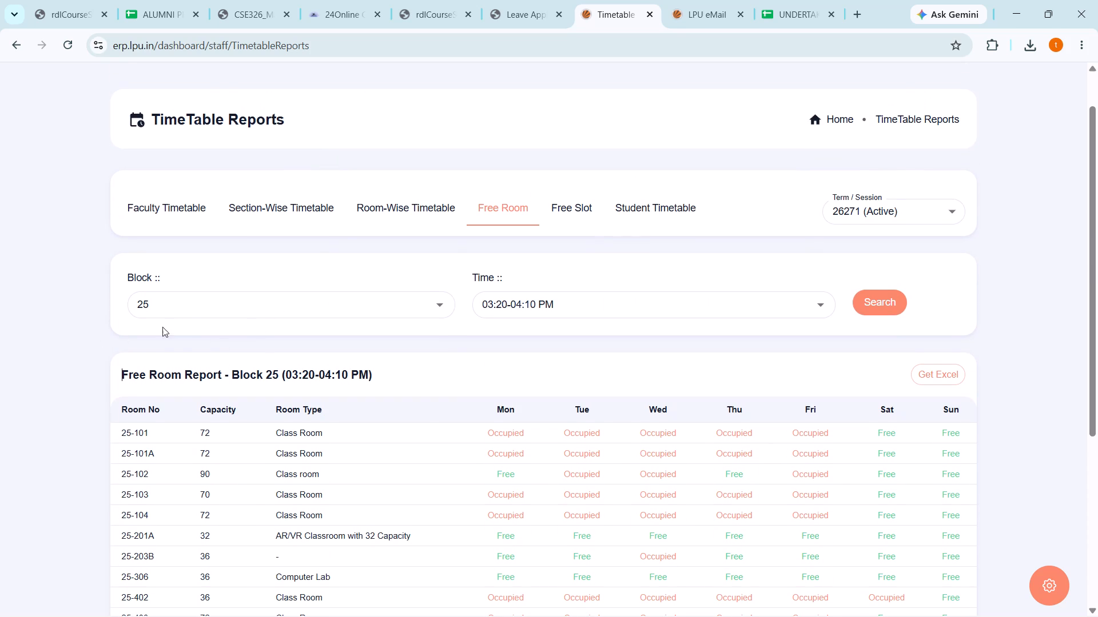
pyautogui.keyDown('ctrl'); pyautogui.doubleClick(190, 306); pyautogui.keyUp('ctrl')
pyautogui.write('38')
pyautogui.keyDown('ctrl'); pyautogui.click(204, 339); pyautogui.keyUp('ctrl')
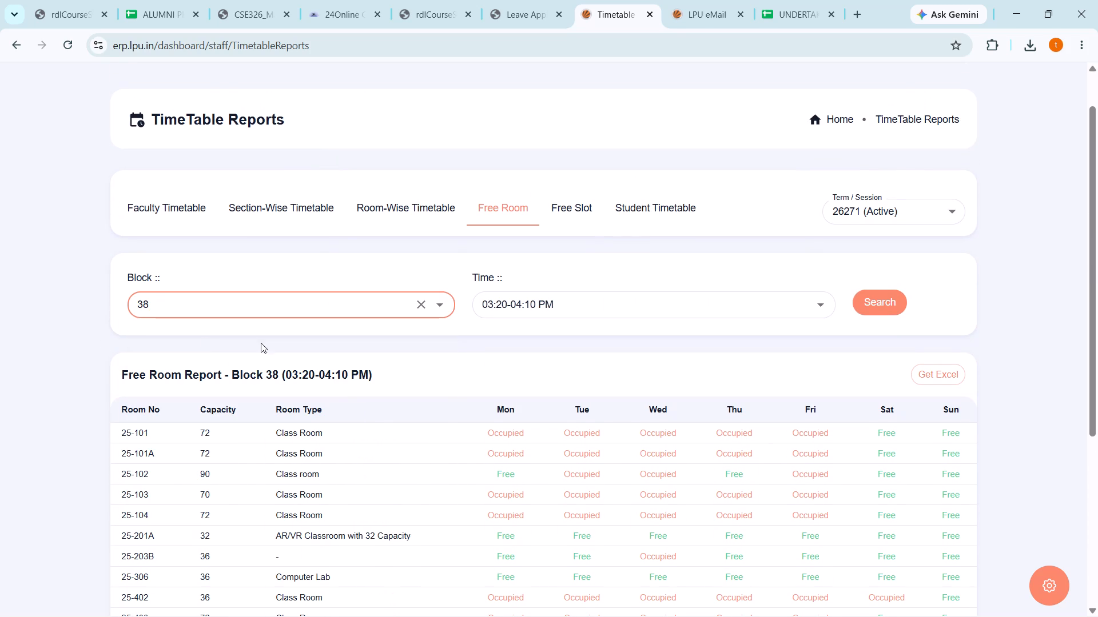
pyautogui.keyDown('ctrl'); pyautogui.click(470, 352); pyautogui.keyUp('ctrl')
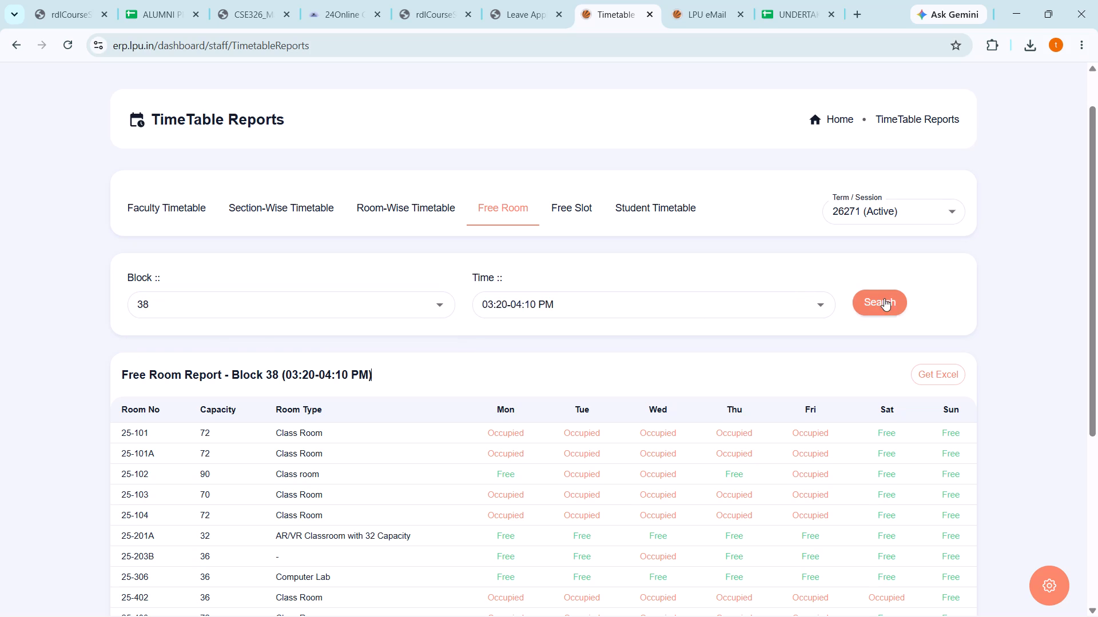
pyautogui.keyDown('ctrl'); pyautogui.click(884, 298); pyautogui.keyUp('ctrl')
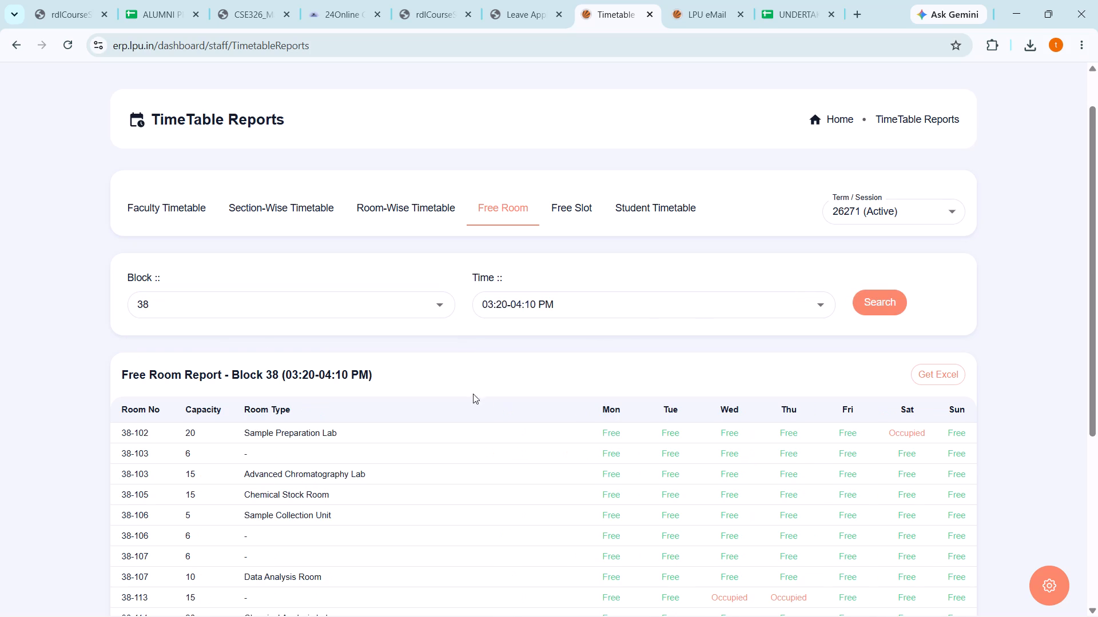
# Examine the block 38 report for classrooms and computer labs free on weekdays at 03:20-04:10 PM.
pyautogui.keyDown('ctrl'); pyautogui.scroll(-2, 437, 478); pyautogui.keyUp('ctrl')
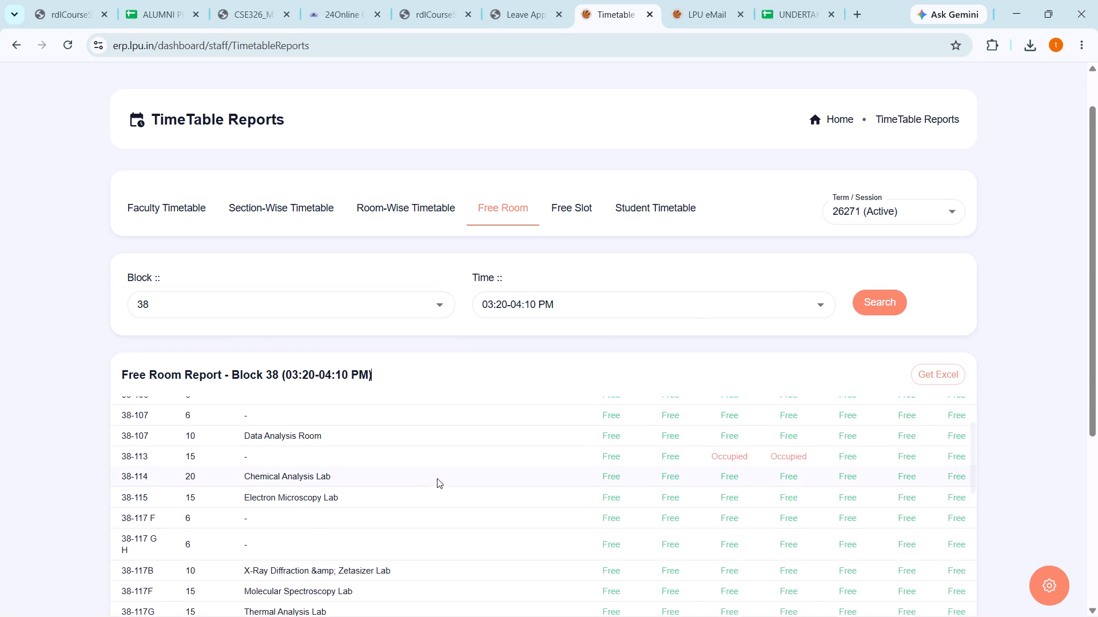
pyautogui.keyDown('ctrl'); pyautogui.scroll(-1, 437, 478); pyautogui.keyUp('ctrl')
pyautogui.keyDown('ctrl'); pyautogui.scroll(-3, 542, 277); pyautogui.keyUp('ctrl')
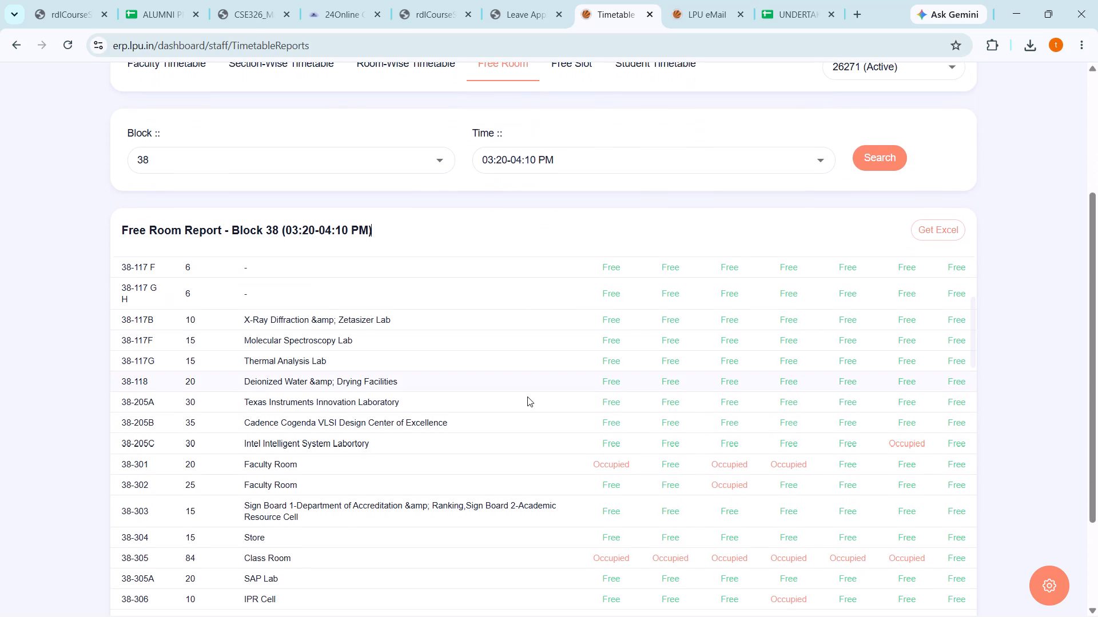
pyautogui.keyDown('ctrl'); pyautogui.scroll(-5, 527, 396); pyautogui.keyUp('ctrl')
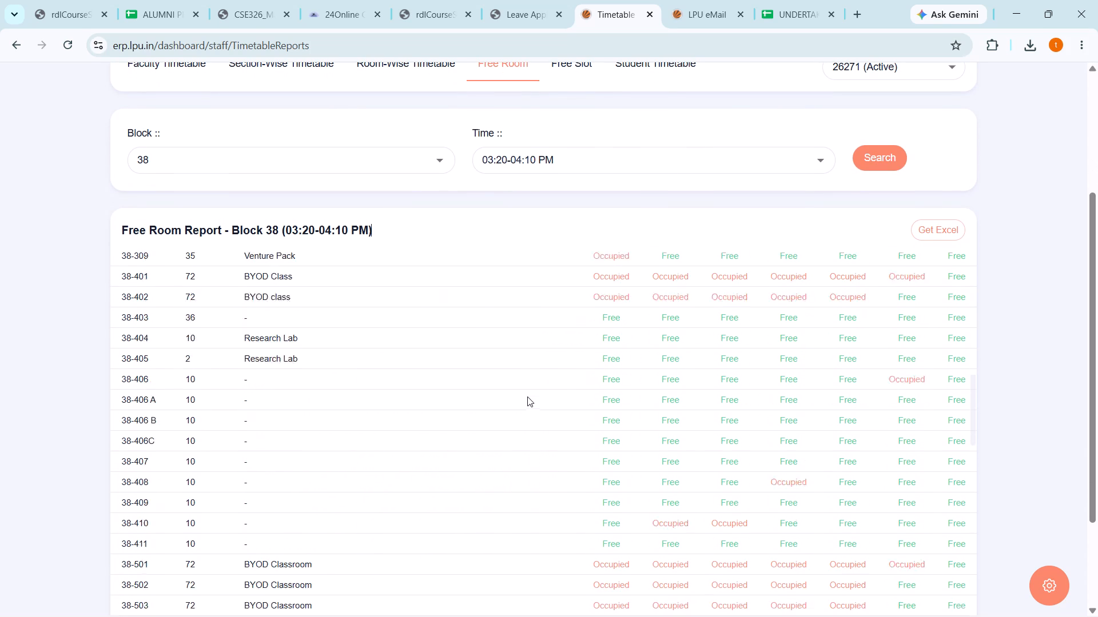
pyautogui.keyDown('ctrl'); pyautogui.scroll(-4, 527, 396); pyautogui.keyUp('ctrl')
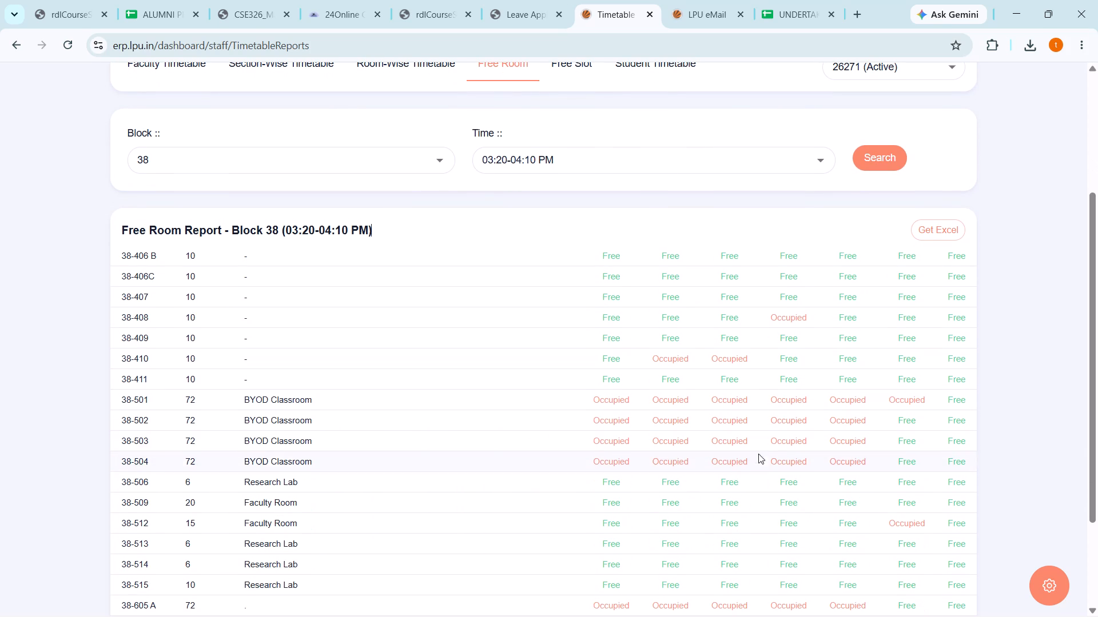
pyautogui.keyDown('ctrl'); pyautogui.scroll(-9, 746, 488); pyautogui.keyUp('ctrl')
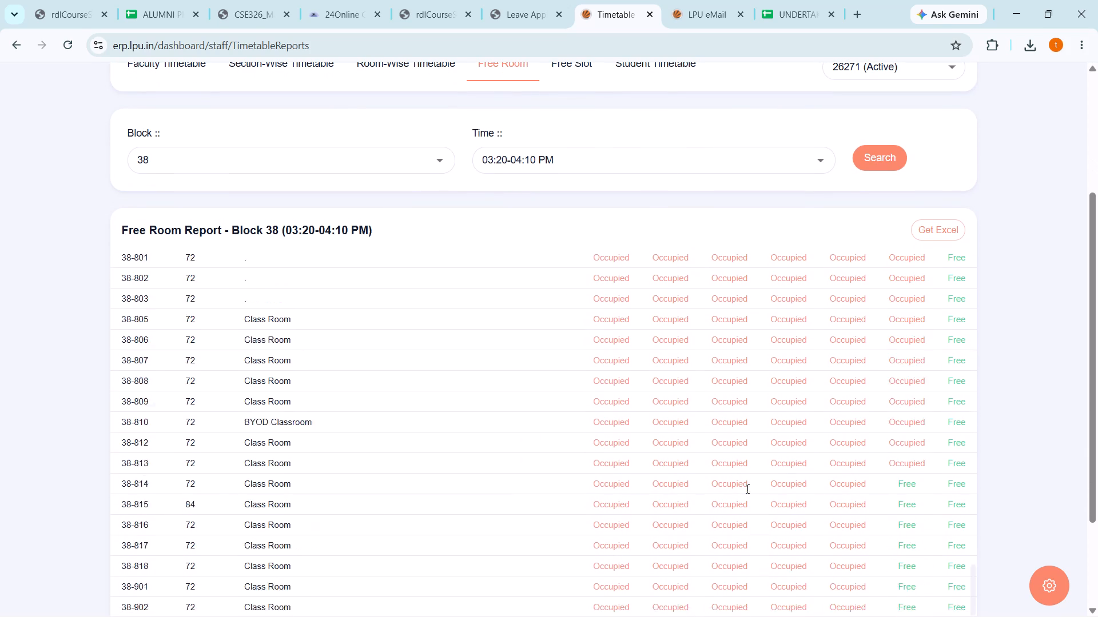
pyautogui.keyDown('ctrl'); pyautogui.scroll(-10, 746, 488); pyautogui.keyUp('ctrl')
pyautogui.keyDown('ctrl'); pyautogui.scroll(7, 746, 488); pyautogui.keyUp('ctrl')
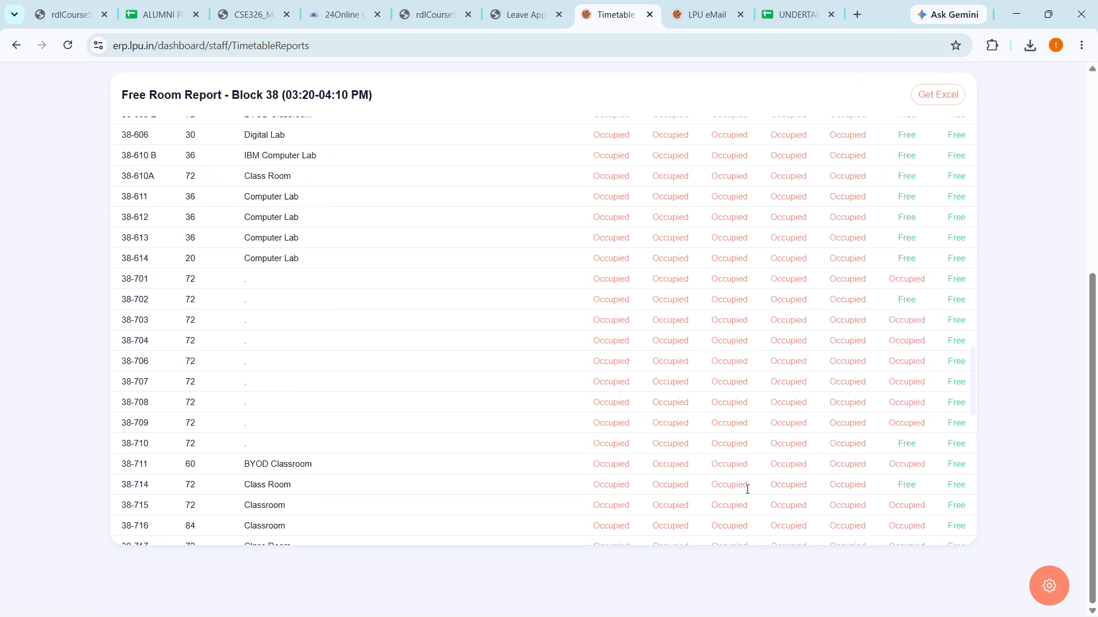
pyautogui.keyDown('ctrl'); pyautogui.scroll(5, 746, 488); pyautogui.keyUp('ctrl')
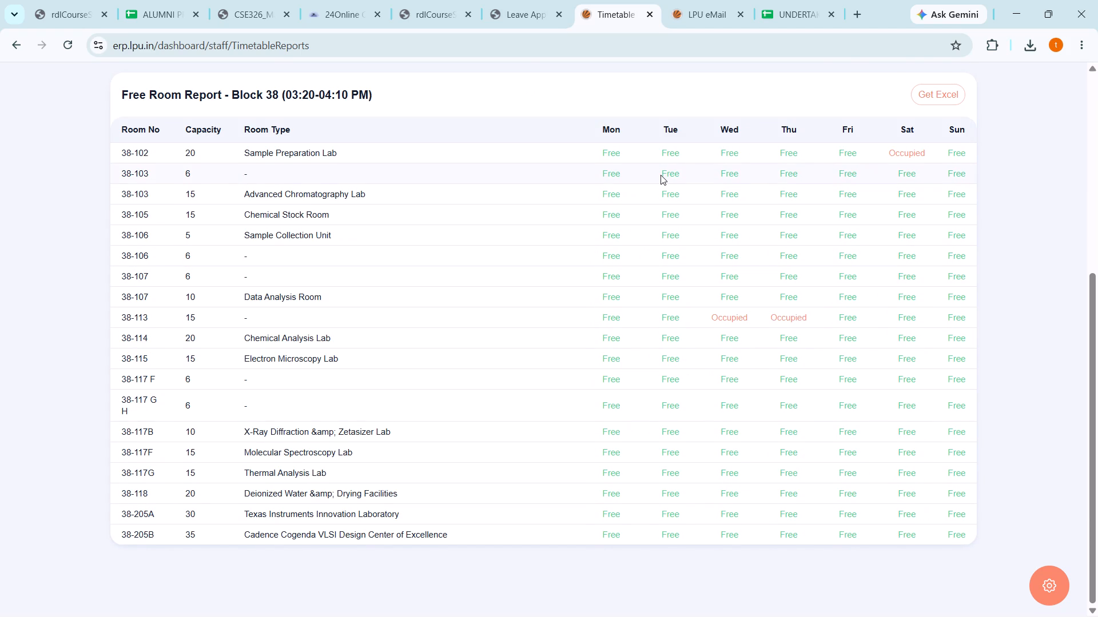
# Search block 34's free rooms for the 03:20-04:10 PM slot and examine the report for weekday availability.
pyautogui.keyDown('ctrl'); pyautogui.scroll(5, 661, 175); pyautogui.keyUp('ctrl')
pyautogui.keyDown('ctrl'); pyautogui.click(217, 363); pyautogui.keyUp('ctrl')
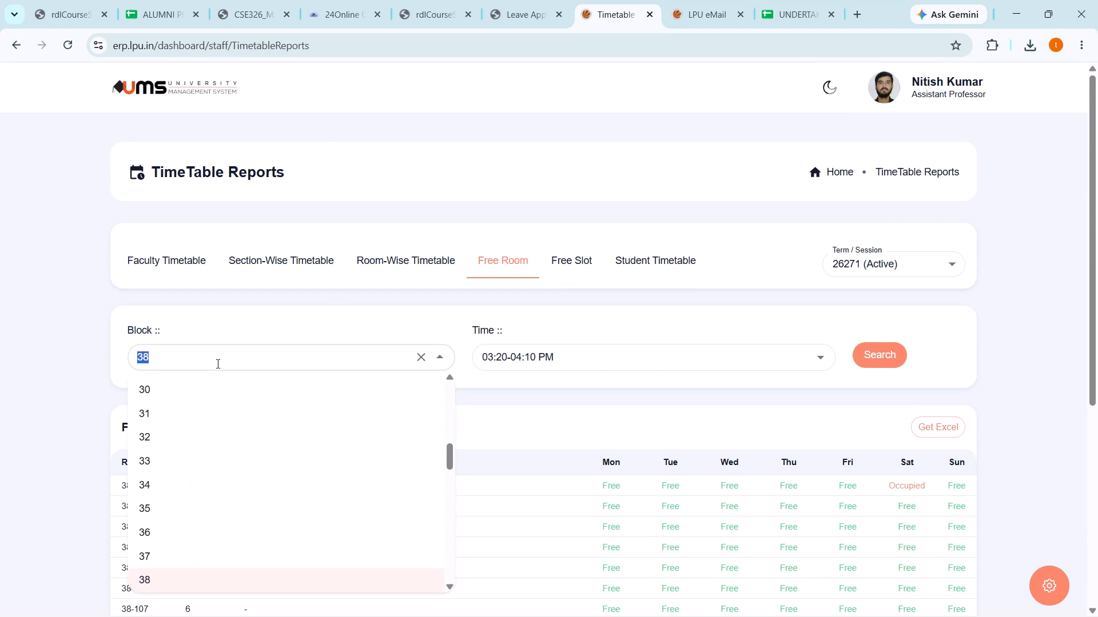
pyautogui.press('BackSpace')
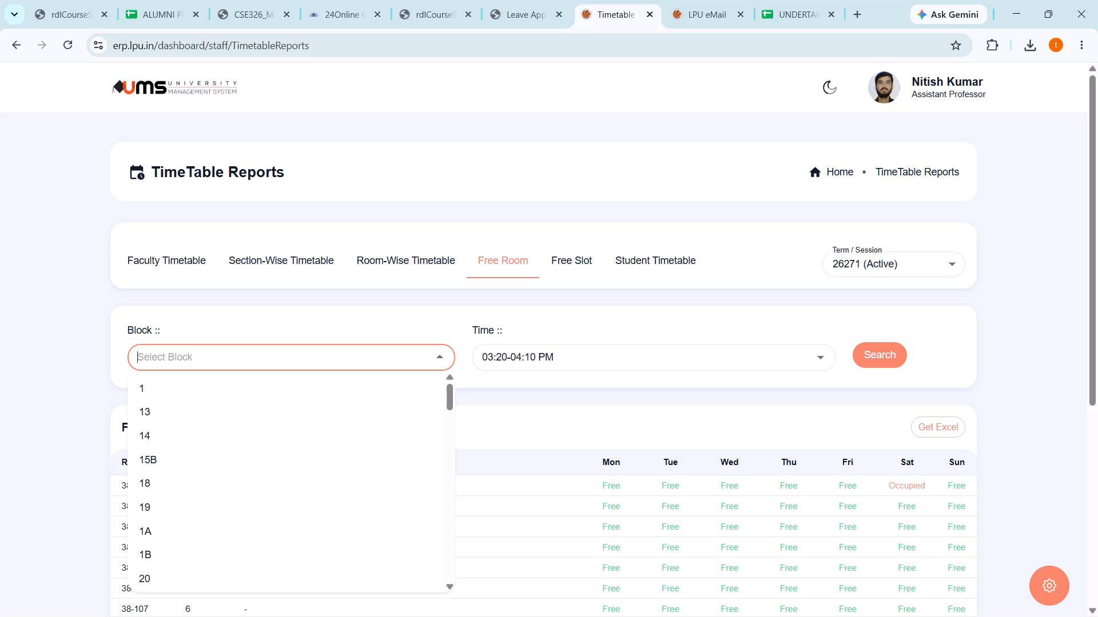
pyautogui.write('33')
pyautogui.press('BackSpace')
pyautogui.press('4')
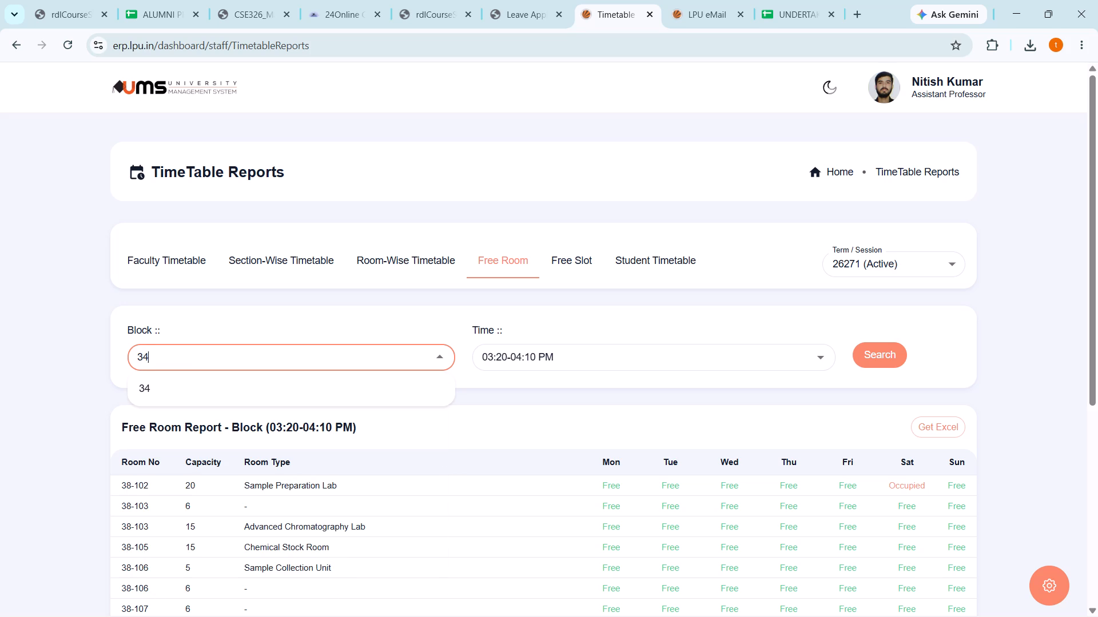
pyautogui.keyDown('ctrl'); pyautogui.click(162, 390); pyautogui.keyUp('ctrl')
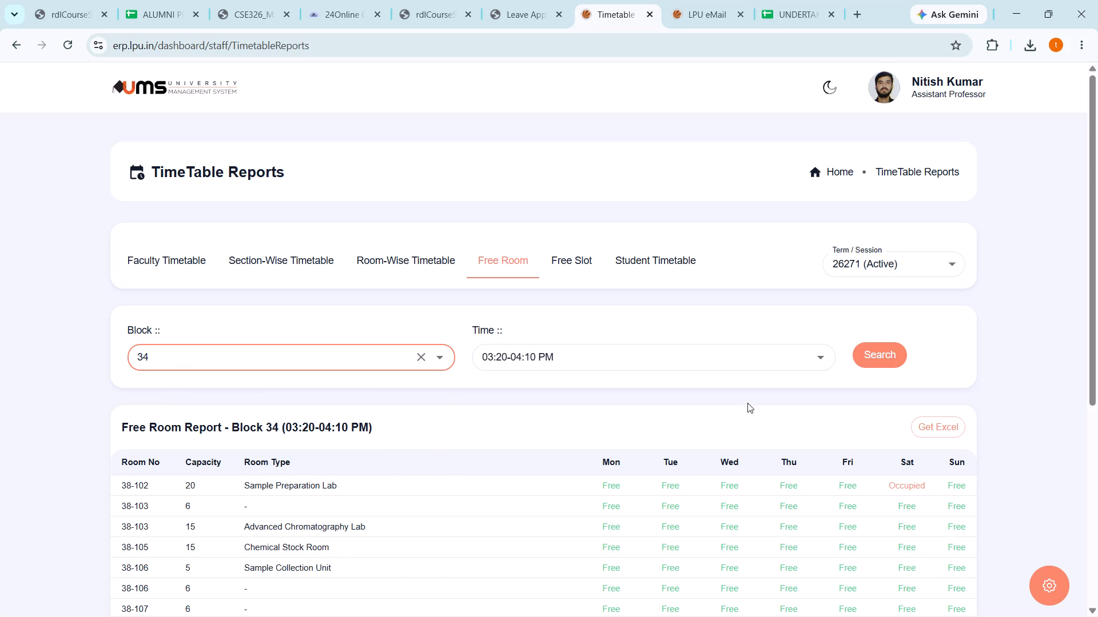
pyautogui.keyDown('ctrl'); pyautogui.click(862, 360); pyautogui.keyUp('ctrl')
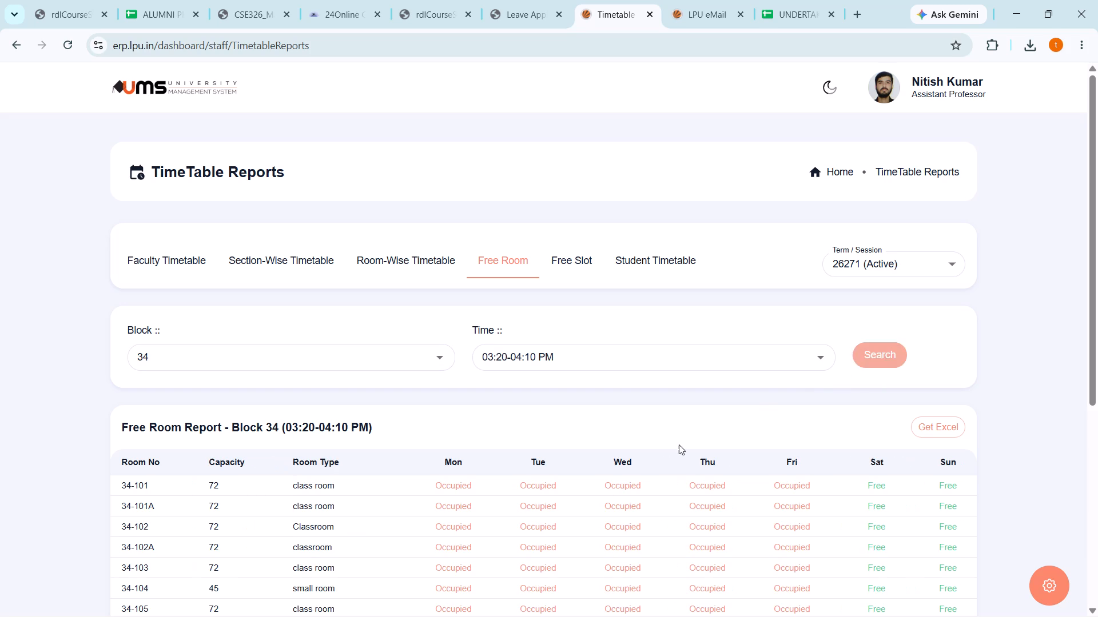
pyautogui.keyDown('ctrl'); pyautogui.scroll(-16, 715, 400); pyautogui.keyUp('ctrl')
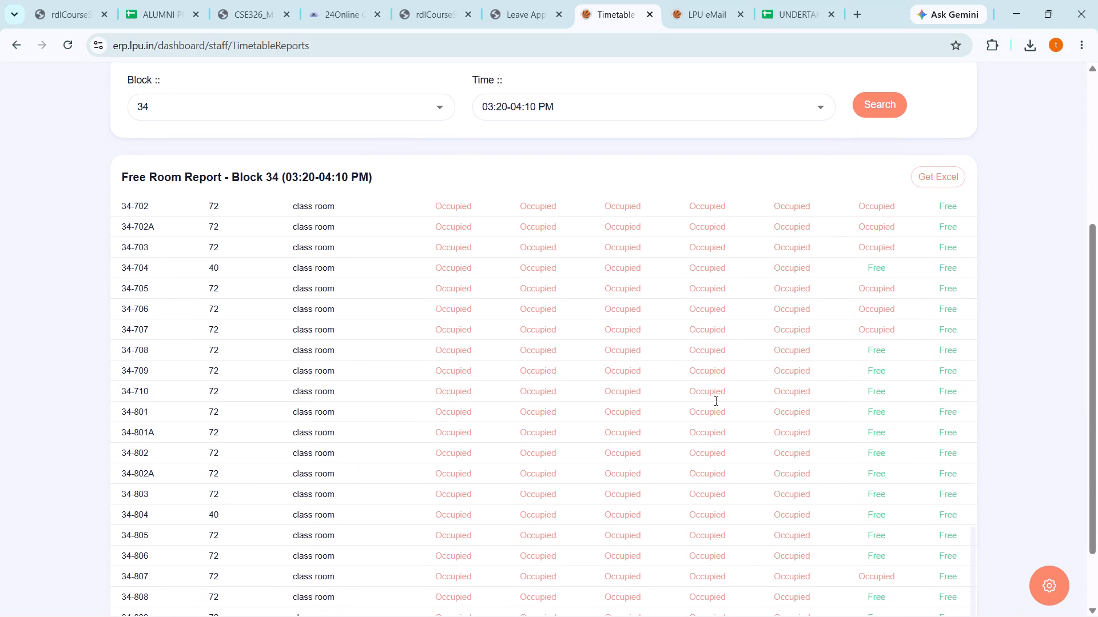
pyautogui.keyDown('ctrl'); pyautogui.scroll(-6, 715, 400); pyautogui.keyUp('ctrl')
pyautogui.keyDown('ctrl'); pyautogui.scroll(12, 715, 400); pyautogui.keyUp('ctrl')
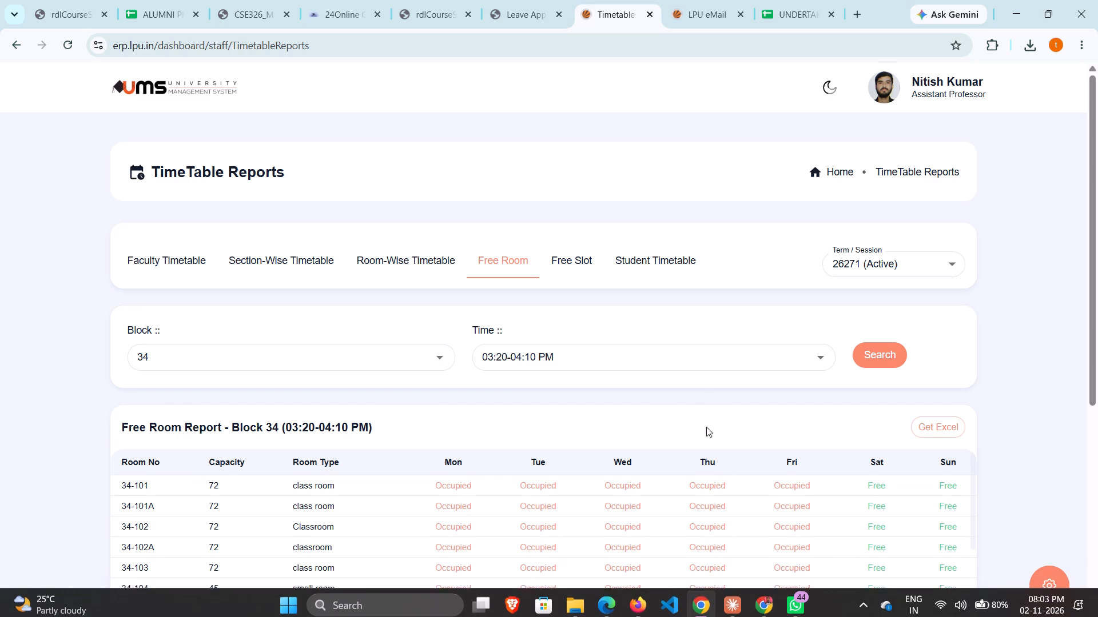
# Change the block to 33 and search its free rooms for the 03:20-04:10 PM slot.
pyautogui.keyDown('ctrl'); pyautogui.scroll(-1, 705, 399); pyautogui.keyUp('ctrl')
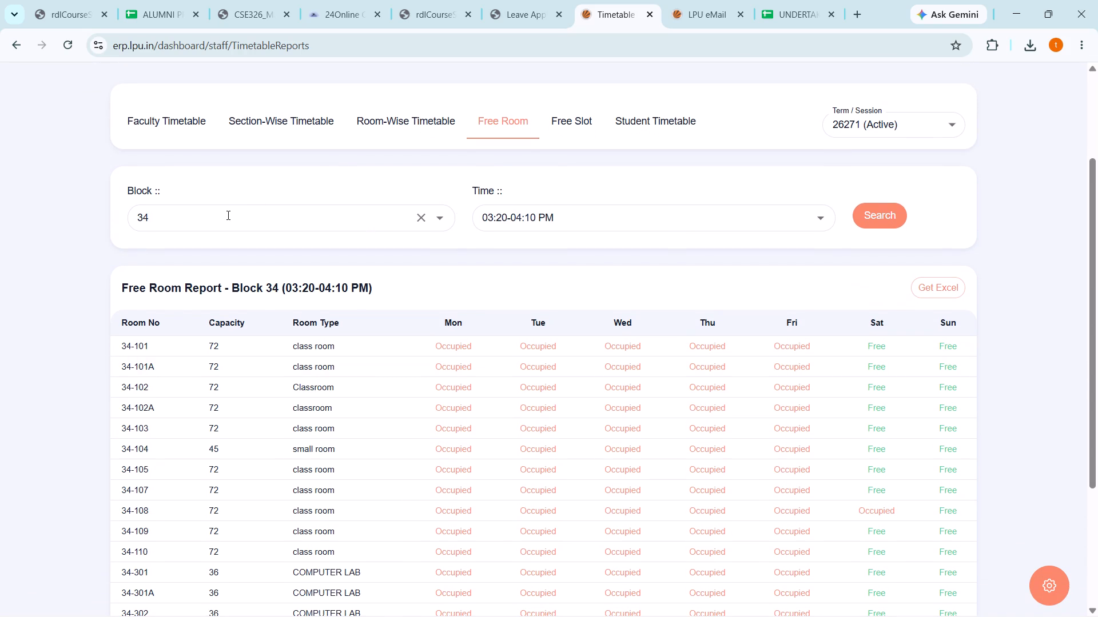
pyautogui.keyDown('ctrl'); pyautogui.tripleClick(224, 217); pyautogui.keyUp('ctrl')
pyautogui.write('33')
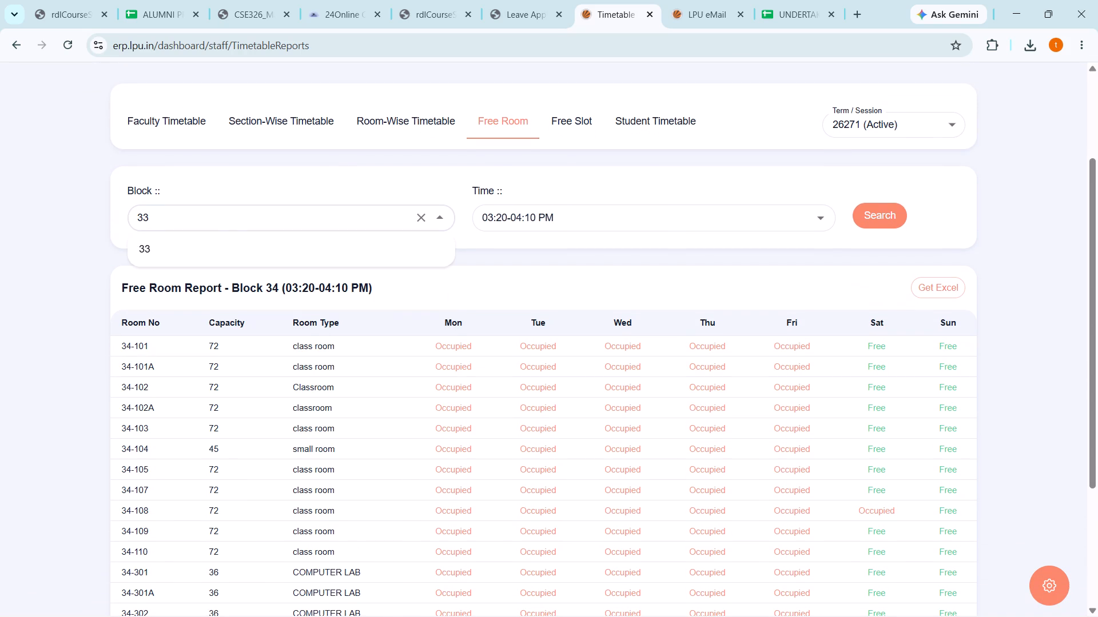
pyautogui.keyDown('ctrl'); pyautogui.click(234, 246); pyautogui.keyUp('ctrl')
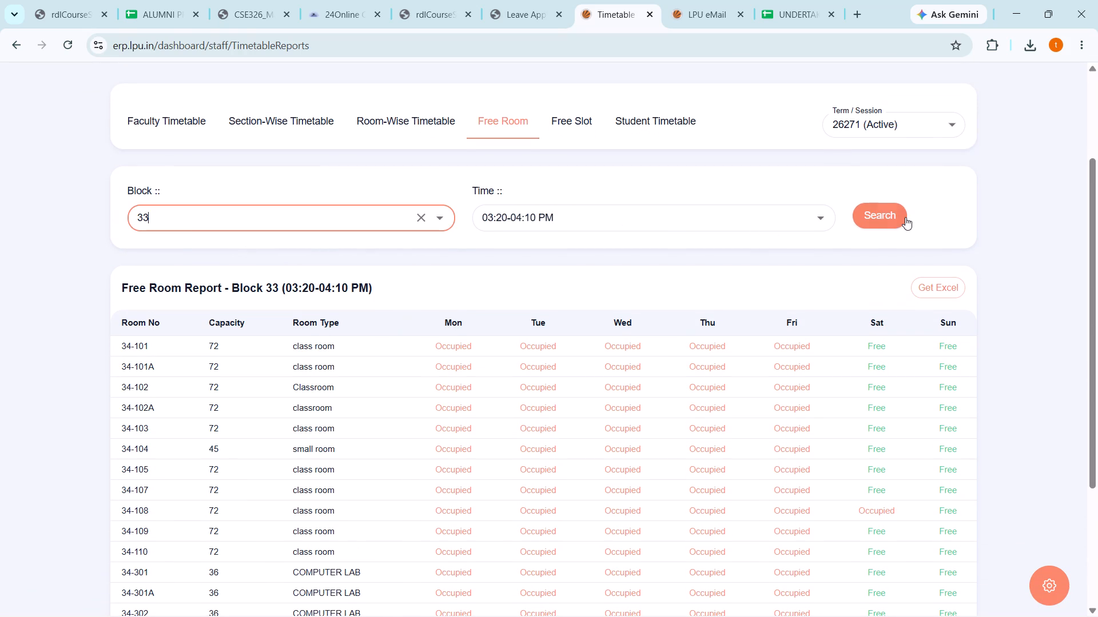
pyautogui.keyDown('ctrl'); pyautogui.click(886, 214); pyautogui.keyUp('ctrl')
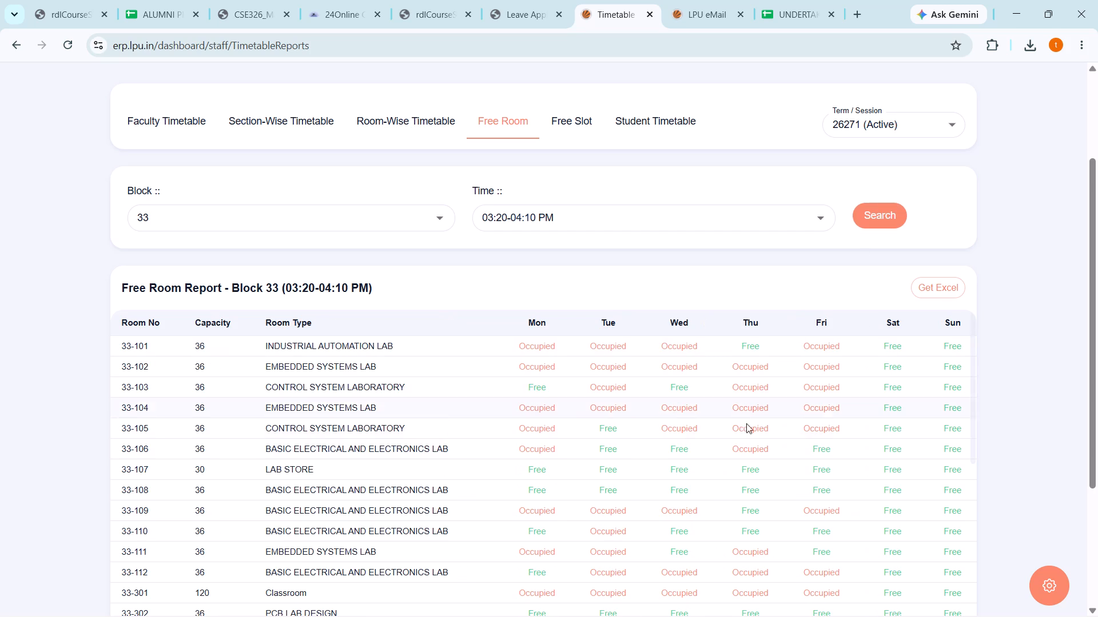
# Examine the block 33 report for classrooms and computer labs free on weekdays at 03:20-04:10 PM.
pyautogui.keyDown('ctrl'); pyautogui.scroll(-8, 734, 452); pyautogui.keyUp('ctrl')
pyautogui.keyDown('ctrl'); pyautogui.scroll(-3, 686, 483); pyautogui.keyUp('ctrl')
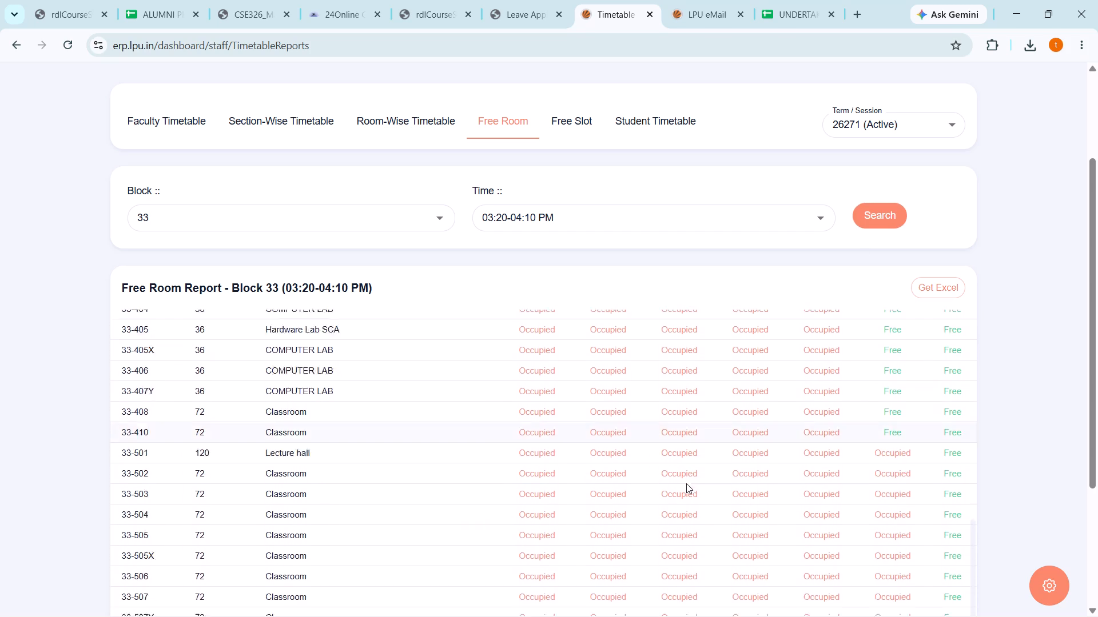
pyautogui.keyDown('ctrl'); pyautogui.scroll(-4, 686, 483); pyautogui.keyUp('ctrl')
pyautogui.keyDown('ctrl'); pyautogui.scroll(8, 686, 483); pyautogui.keyUp('ctrl')
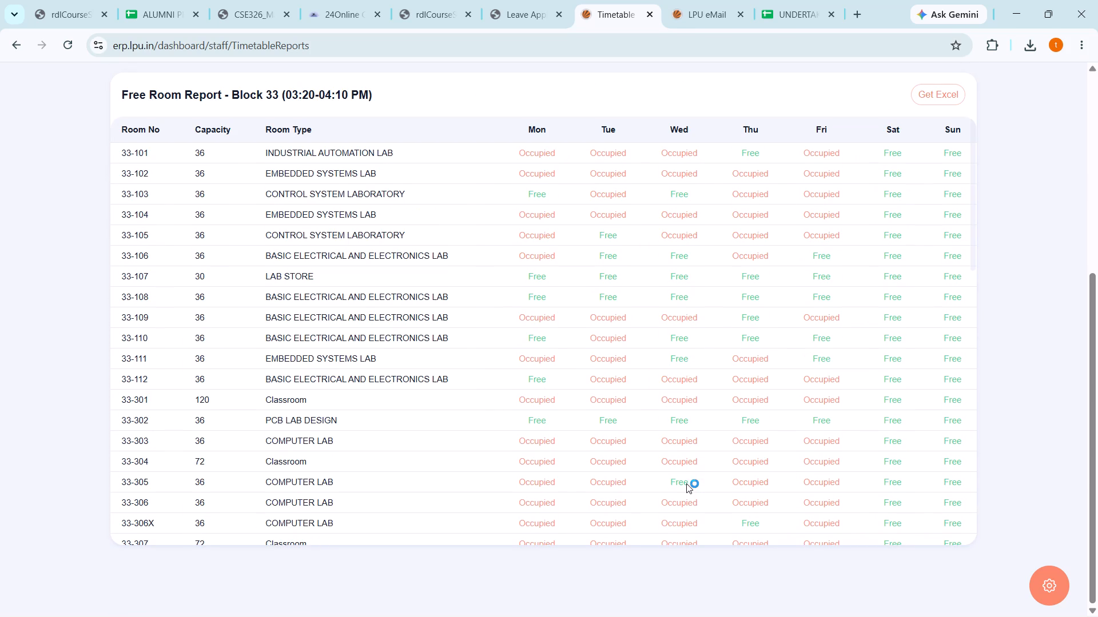
pyautogui.keyDown('ctrl'); pyautogui.scroll(2, 714, 258); pyautogui.keyUp('ctrl')
# Change the block to 36 and search its free rooms for the 03:20-04:10 PM slot.
pyautogui.keyDown('ctrl'); pyautogui.scroll(1, 714, 258); pyautogui.keyUp('ctrl')
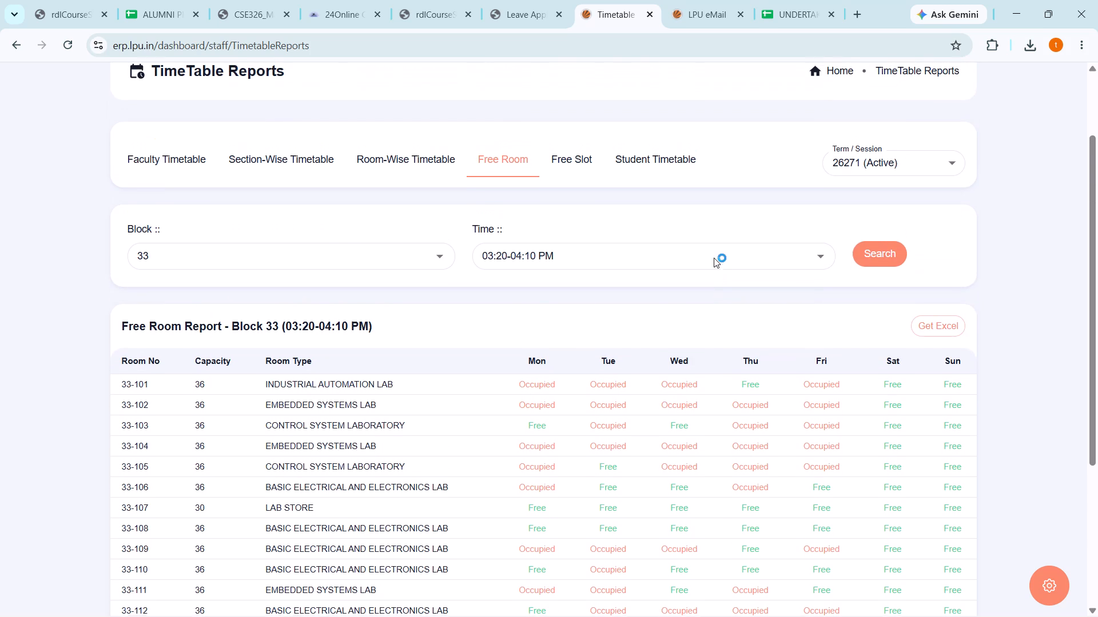
pyautogui.keyDown('ctrl'); pyautogui.scroll(1, 714, 258); pyautogui.keyUp('ctrl')
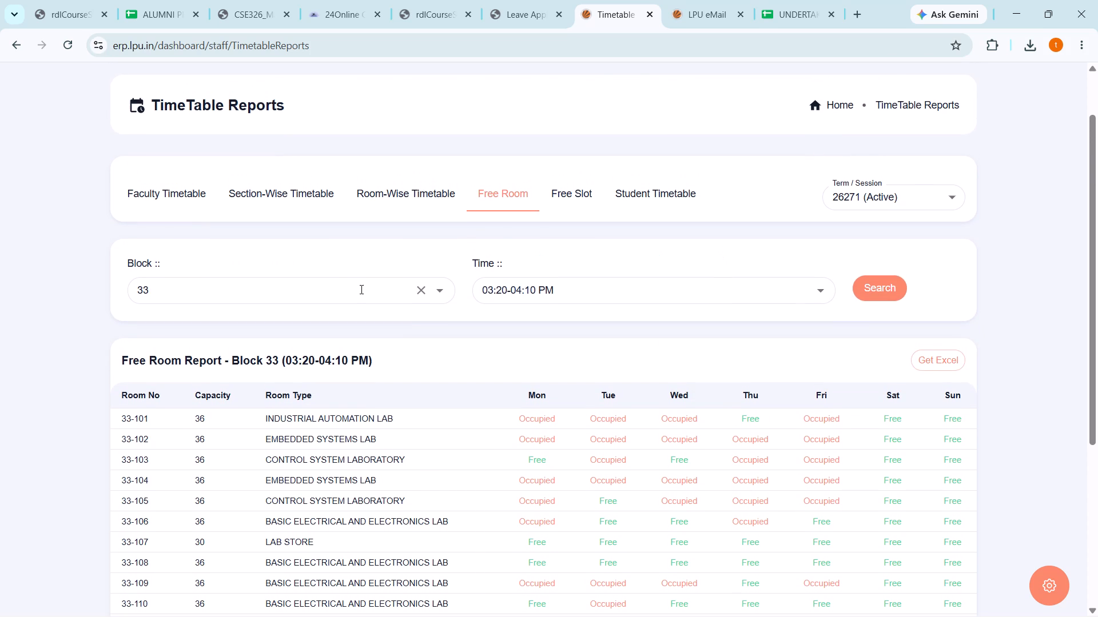
pyautogui.keyDown('ctrl'); pyautogui.tripleClick(300, 289); pyautogui.keyUp('ctrl')
pyautogui.write('36')
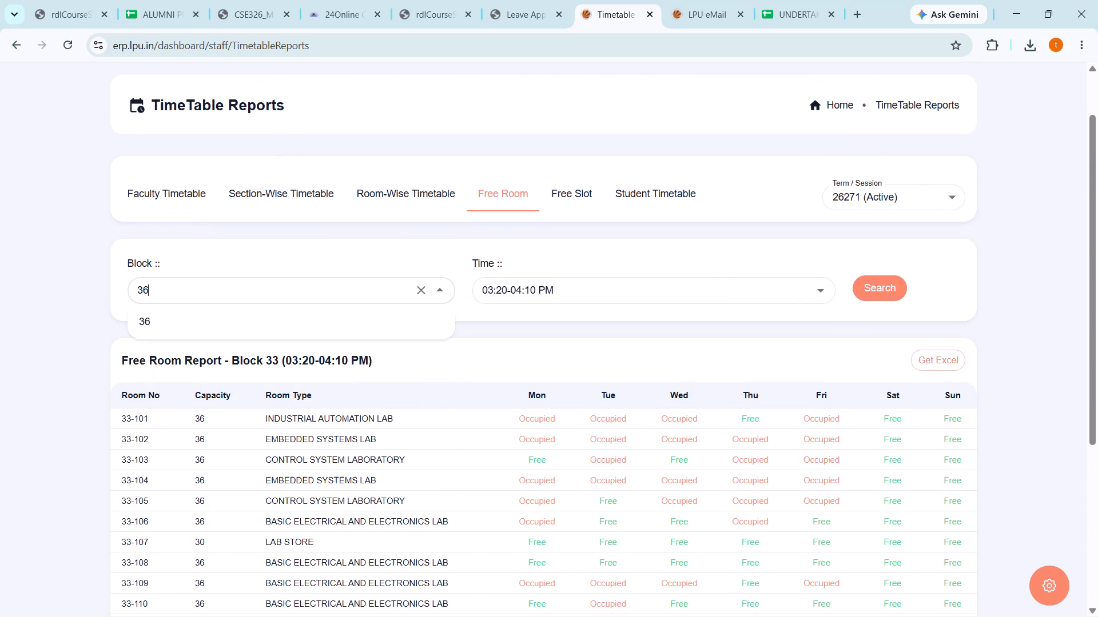
pyautogui.keyDown('ctrl'); pyautogui.click(237, 332); pyautogui.keyUp('ctrl')
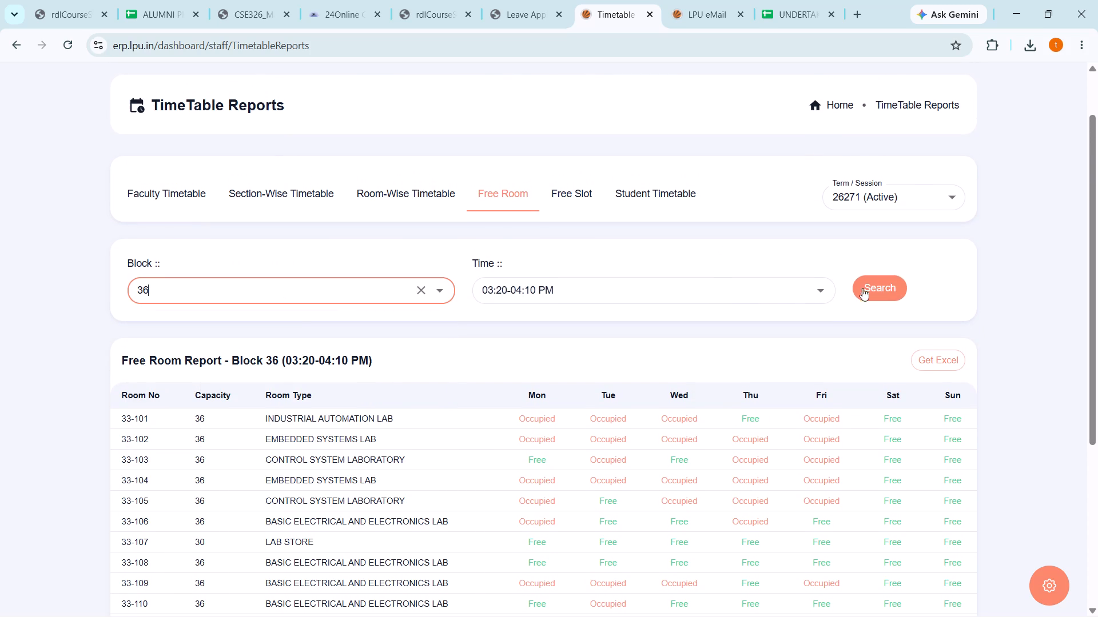
pyautogui.keyDown('ctrl'); pyautogui.click(878, 283); pyautogui.keyUp('ctrl')
# Examine the block 36 report for classrooms free at 03:20-04:10 PM and highlight the Wednesday entry of room 36-803.
pyautogui.keyDown('ctrl'); pyautogui.scroll(-2, 666, 463); pyautogui.keyUp('ctrl')
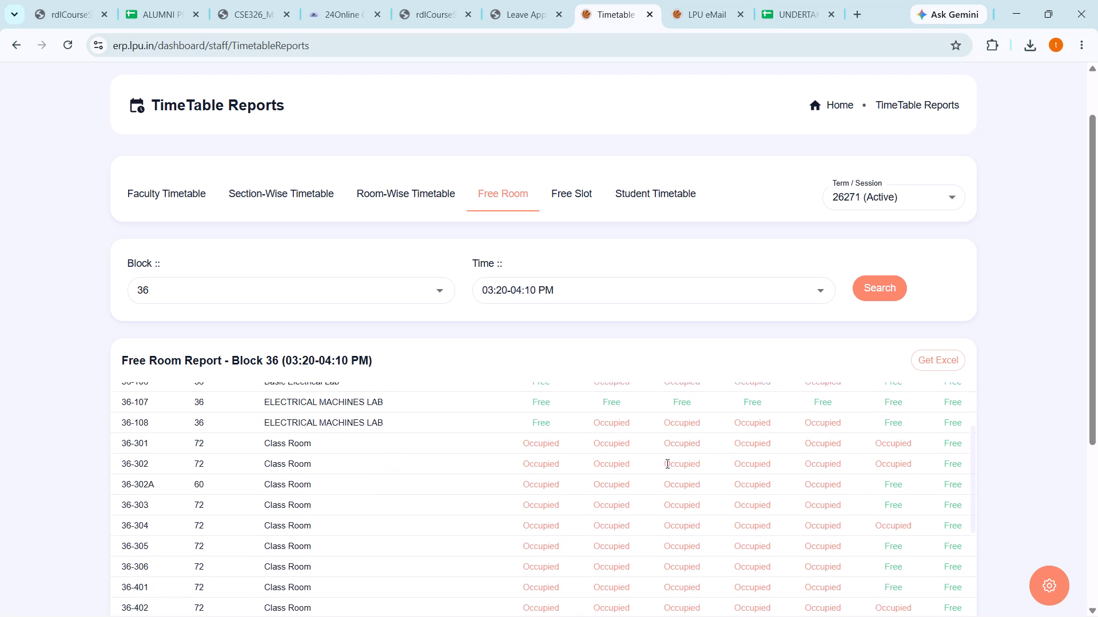
pyautogui.keyDown('ctrl'); pyautogui.scroll(-7, 666, 463); pyautogui.keyUp('ctrl')
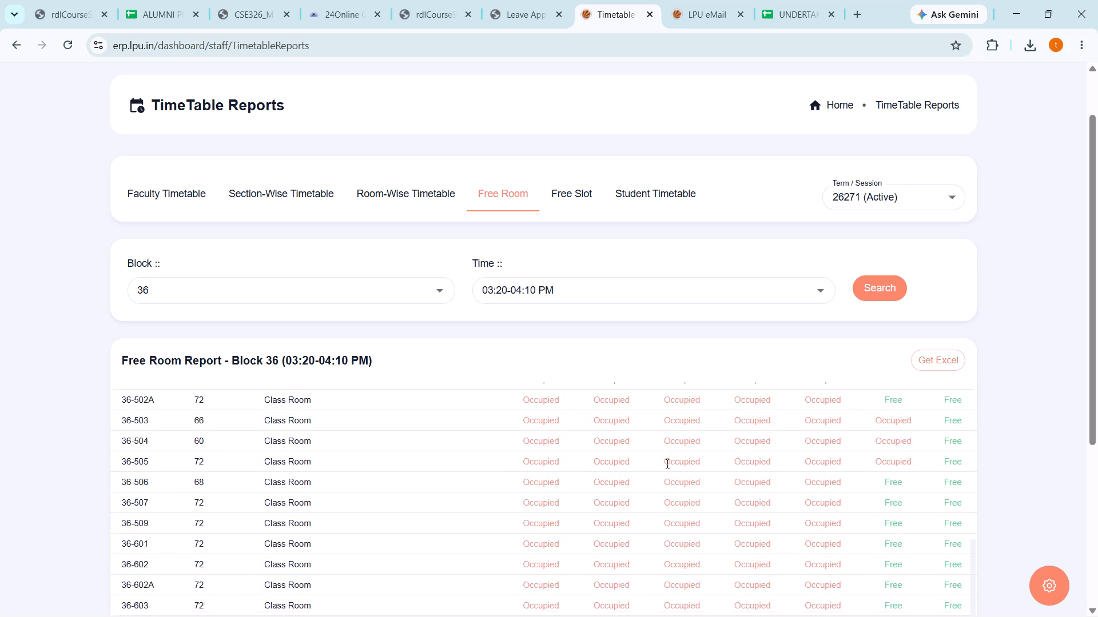
pyautogui.keyDown('ctrl'); pyautogui.scroll(-7, 666, 463); pyautogui.keyUp('ctrl')
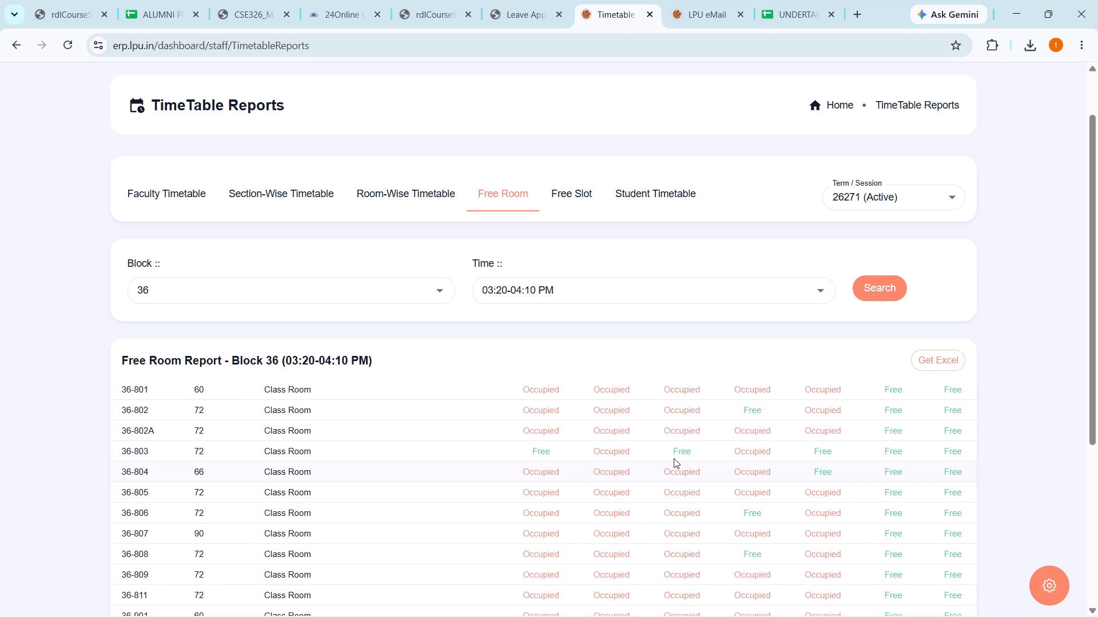
pyautogui.keyDown('ctrl'); pyautogui.click(674, 458); pyautogui.keyUp('ctrl')
pyautogui.keyDown('ctrl'); pyautogui.moveTo(674, 458); pyautogui.dragTo(693, 455); pyautogui.keyUp('ctrl')
pyautogui.keyDown('ctrl'); pyautogui.moveTo(693, 455); pyautogui.dragTo(695, 455); pyautogui.keyUp('ctrl')
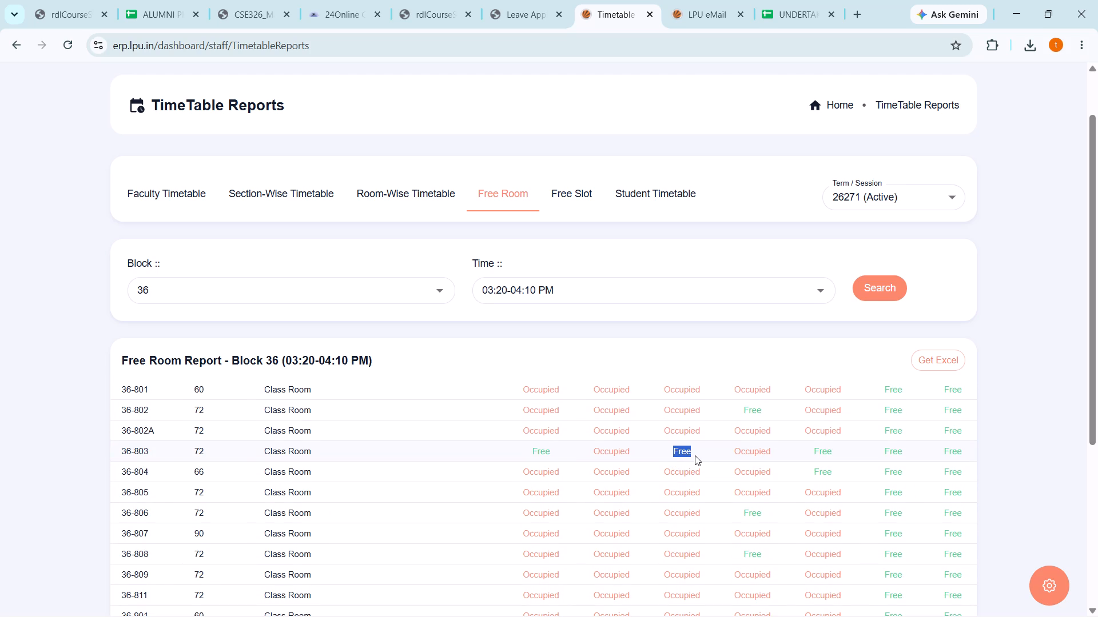
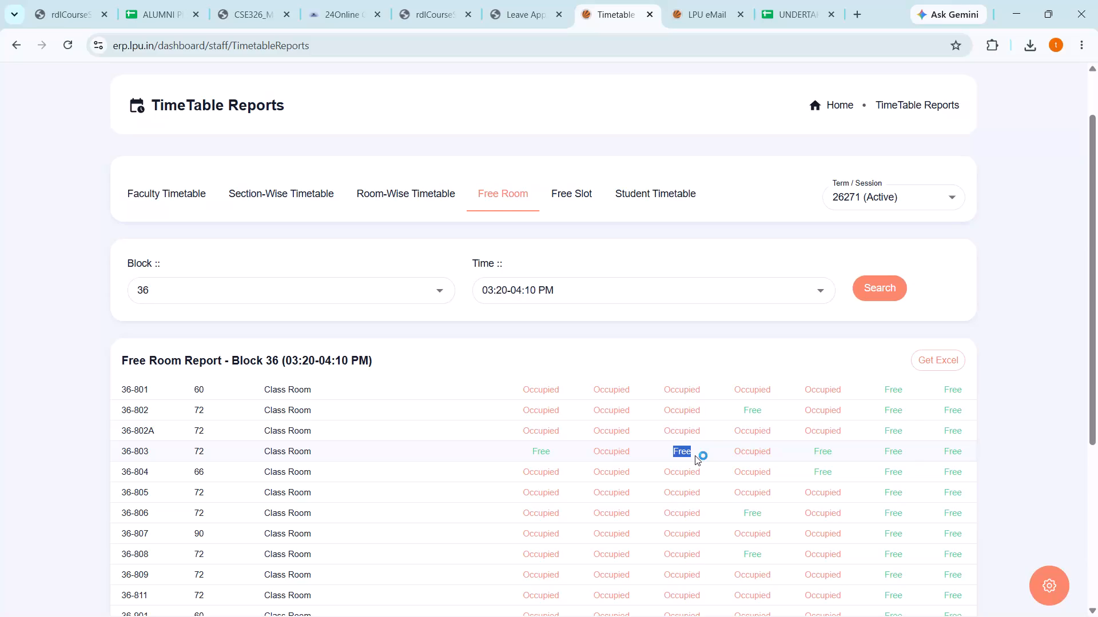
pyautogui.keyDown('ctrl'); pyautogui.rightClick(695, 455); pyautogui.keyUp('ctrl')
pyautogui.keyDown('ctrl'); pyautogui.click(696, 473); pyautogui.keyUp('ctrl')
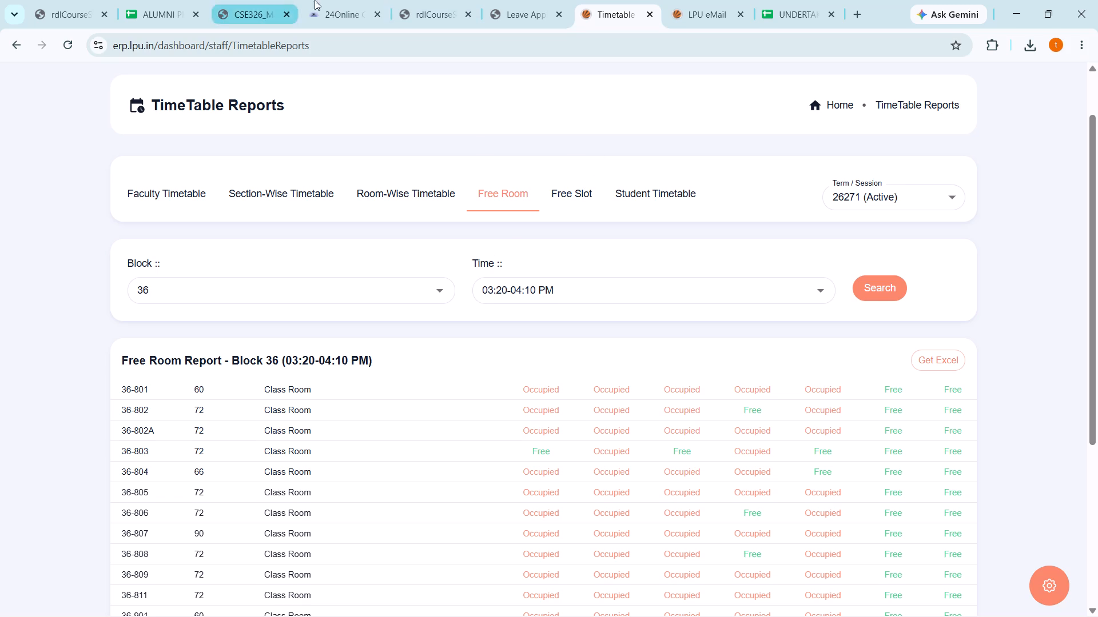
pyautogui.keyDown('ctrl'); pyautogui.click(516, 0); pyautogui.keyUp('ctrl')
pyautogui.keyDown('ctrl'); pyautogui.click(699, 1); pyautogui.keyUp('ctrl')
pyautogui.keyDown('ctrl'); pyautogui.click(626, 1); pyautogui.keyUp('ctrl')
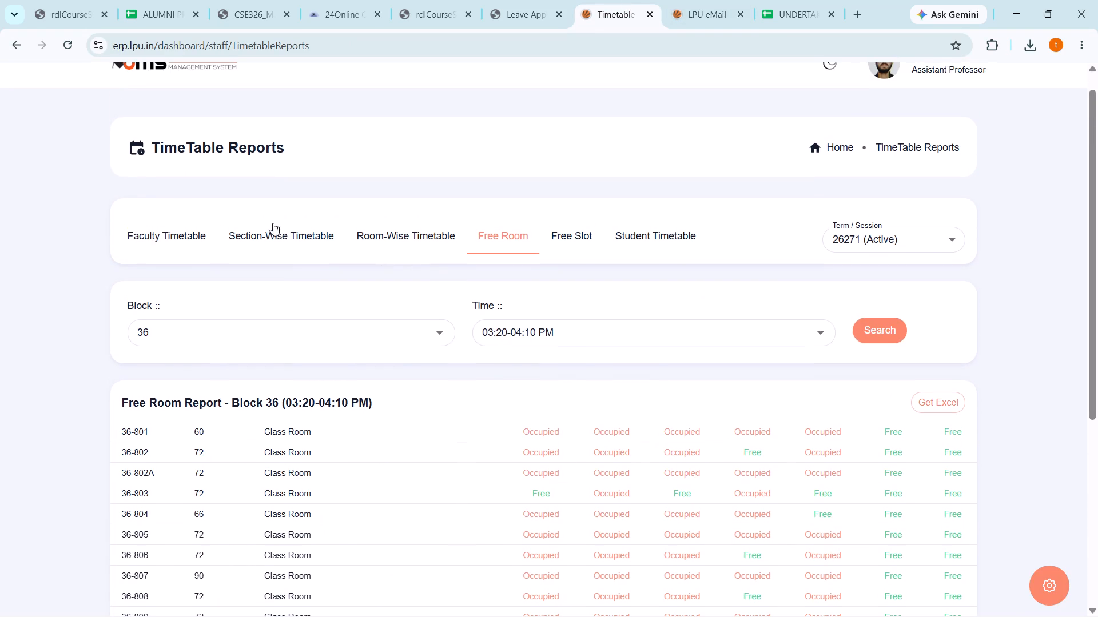
# Examine the section-wise timetable of K3EM058 for its scheduled classes from Monday to Friday.
pyautogui.keyDown('ctrl'); pyautogui.click(273, 225); pyautogui.keyUp('ctrl')
pyautogui.keyDown('ctrl'); pyautogui.scroll(-2, 387, 464); pyautogui.keyUp('ctrl')
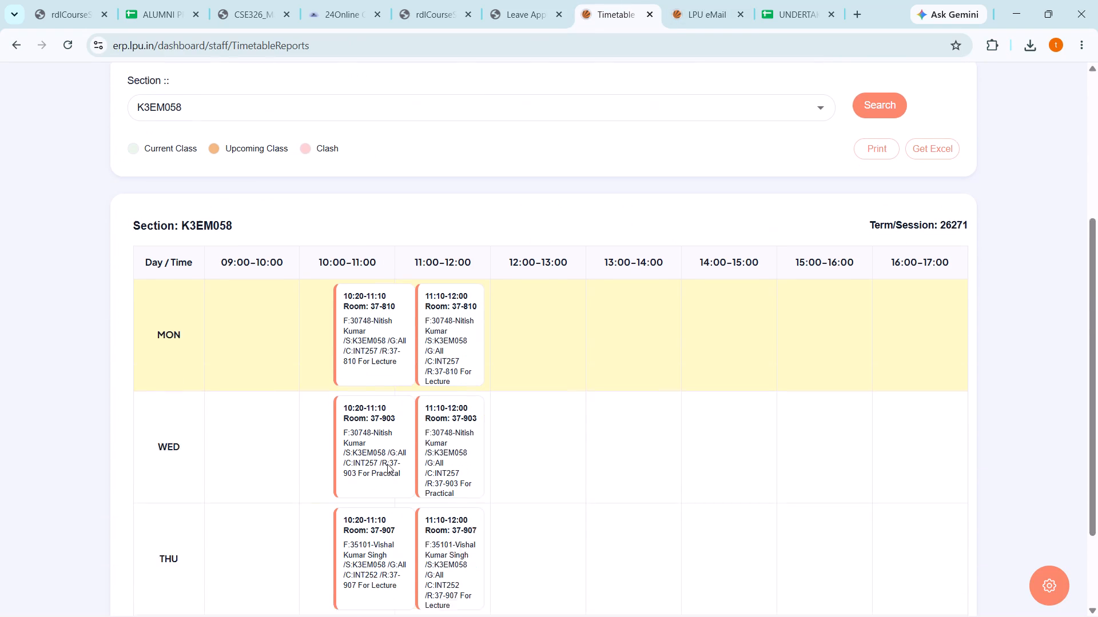
pyautogui.keyDown('ctrl'); pyautogui.scroll(-1, 387, 464); pyautogui.keyUp('ctrl')
pyautogui.keyDown('ctrl'); pyautogui.hscroll(1, 635, 396); pyautogui.keyUp('ctrl')
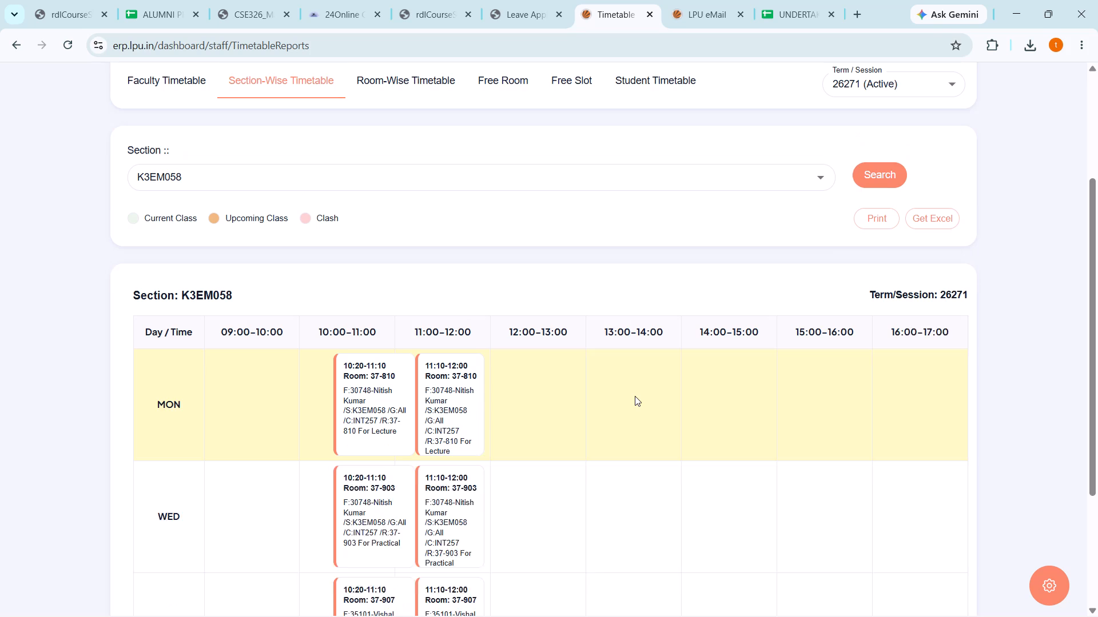
pyautogui.keyDown('ctrl'); pyautogui.hscroll(1, 635, 396); pyautogui.keyUp('ctrl')
pyautogui.keyDown('ctrl'); pyautogui.scroll(-1, 635, 396); pyautogui.keyUp('ctrl')
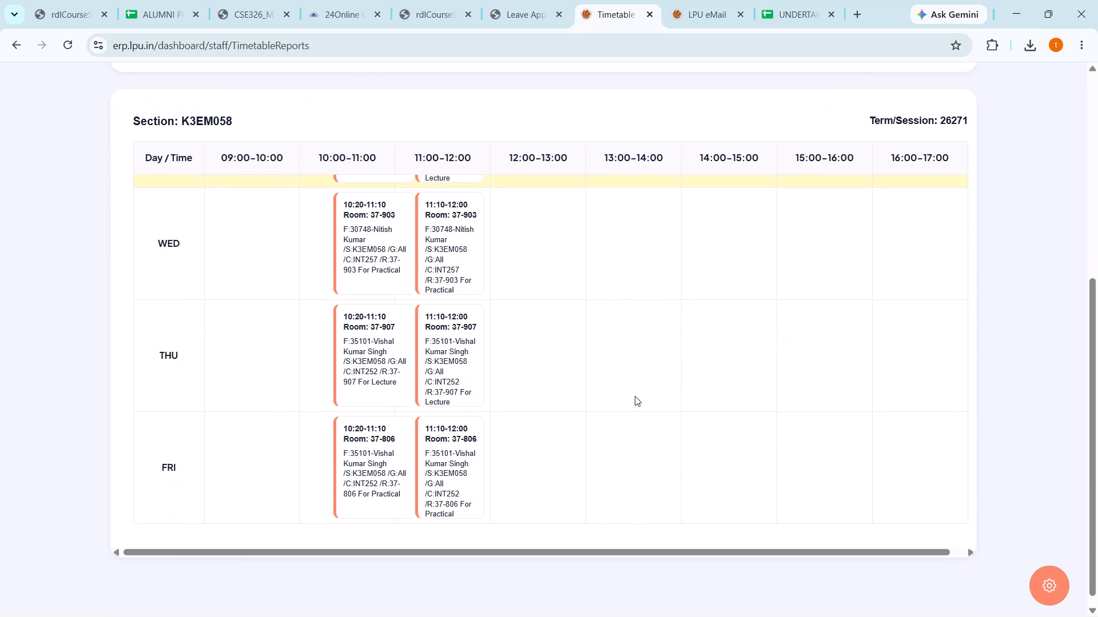
pyautogui.keyDown('ctrl'); pyautogui.scroll(2, 635, 396); pyautogui.keyUp('ctrl')
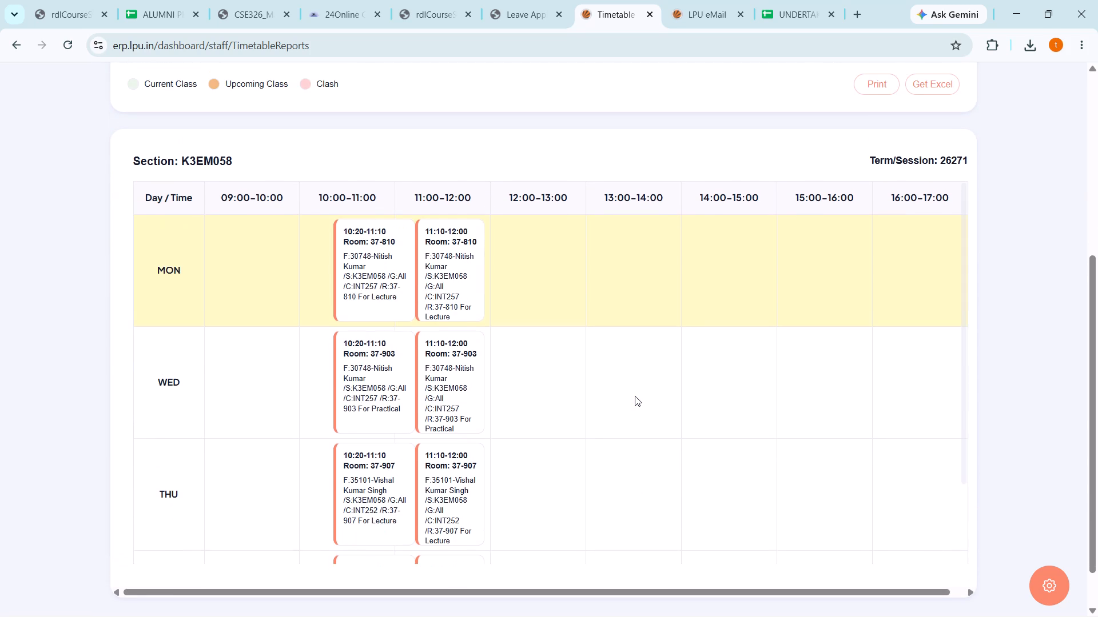
pyautogui.keyDown('ctrl'); pyautogui.scroll(1, 635, 396); pyautogui.keyUp('ctrl')
pyautogui.keyDown('ctrl'); pyautogui.scroll(-2, 635, 396); pyautogui.keyUp('ctrl')
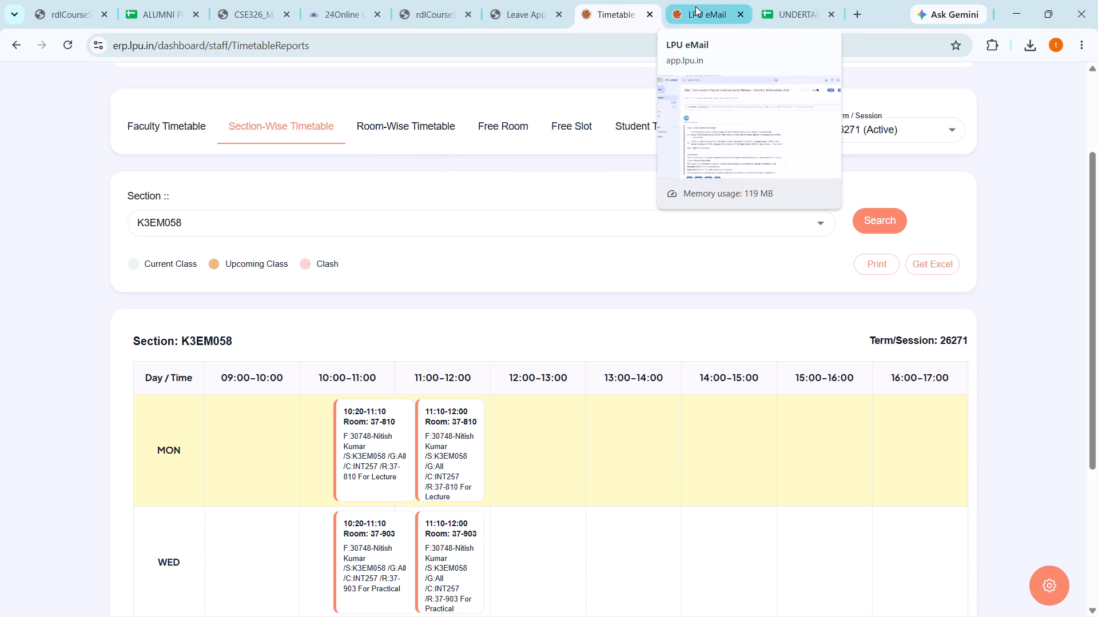
# Search the free slots of section K3EM058 for course INT257.
pyautogui.keyDown('ctrl'); pyautogui.click(575, 125); pyautogui.keyUp('ctrl')
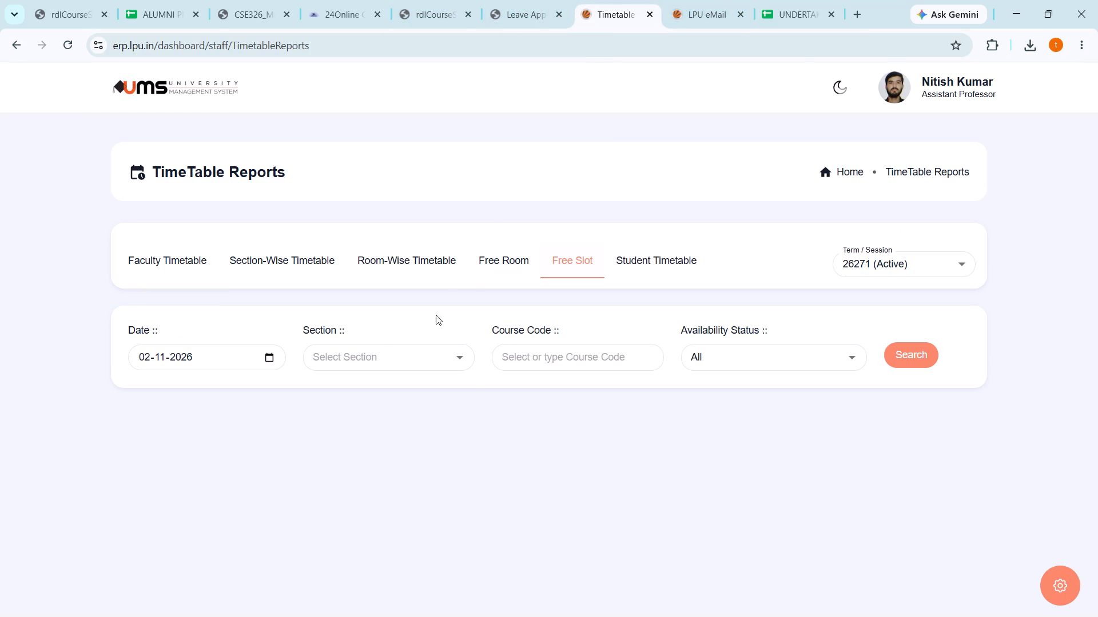
pyautogui.keyDown('ctrl'); pyautogui.click(392, 357); pyautogui.keyUp('ctrl')
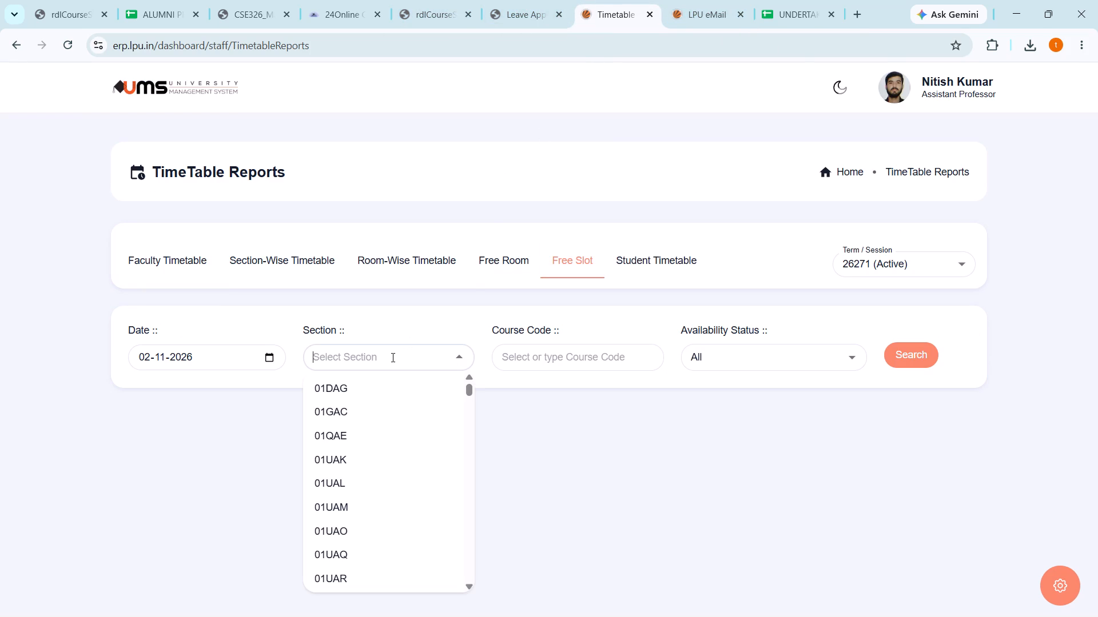
pyautogui.hotkey('ctrl', 'v')
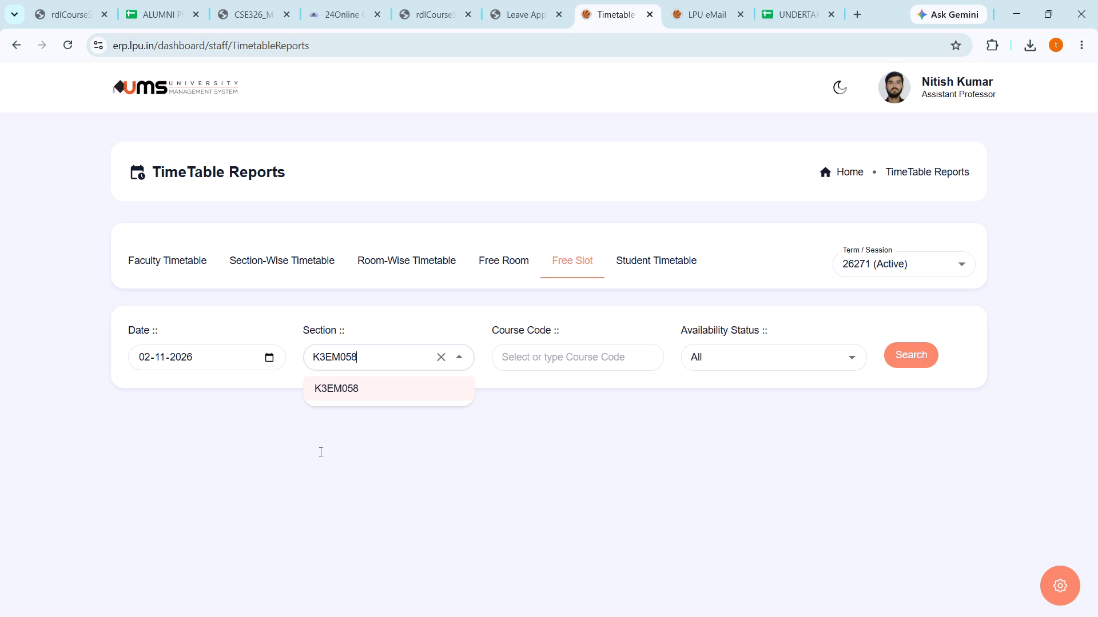
pyautogui.keyDown('ctrl'); pyautogui.click(383, 391); pyautogui.keyUp('ctrl')
pyautogui.keyDown('ctrl'); pyautogui.click(538, 357); pyautogui.keyUp('ctrl')
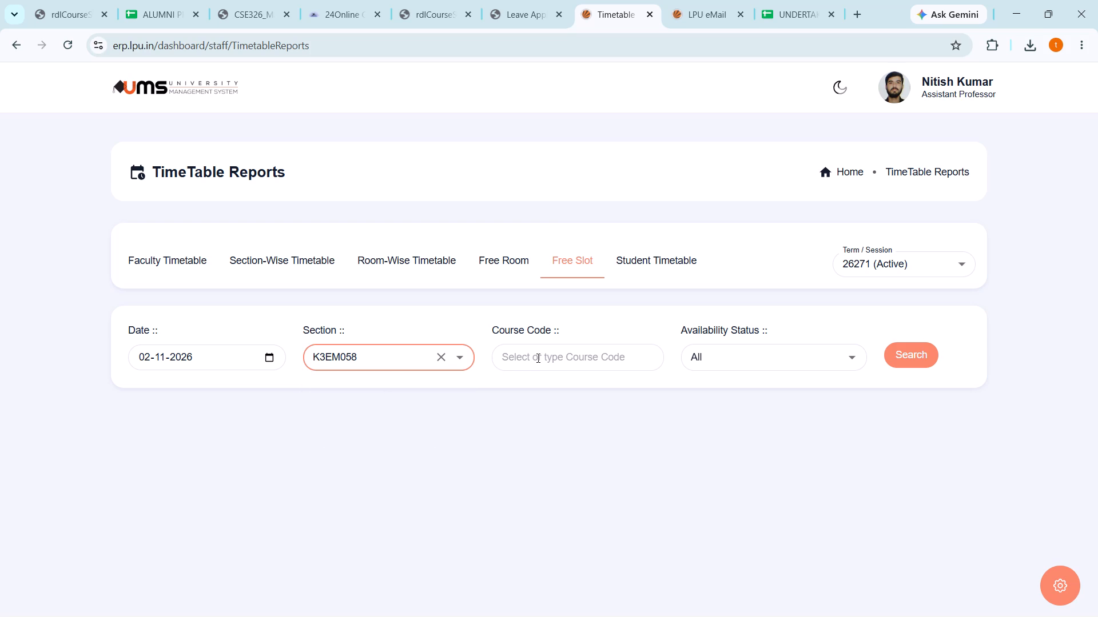
pyautogui.keyDown('ctrl'); pyautogui.click(538, 357); pyautogui.keyUp('ctrl')
pyautogui.hotkey('ctrl', 'i')
pyautogui.hotkey('ctrl', 'n')
pyautogui.hotkey('ctrl', 't')
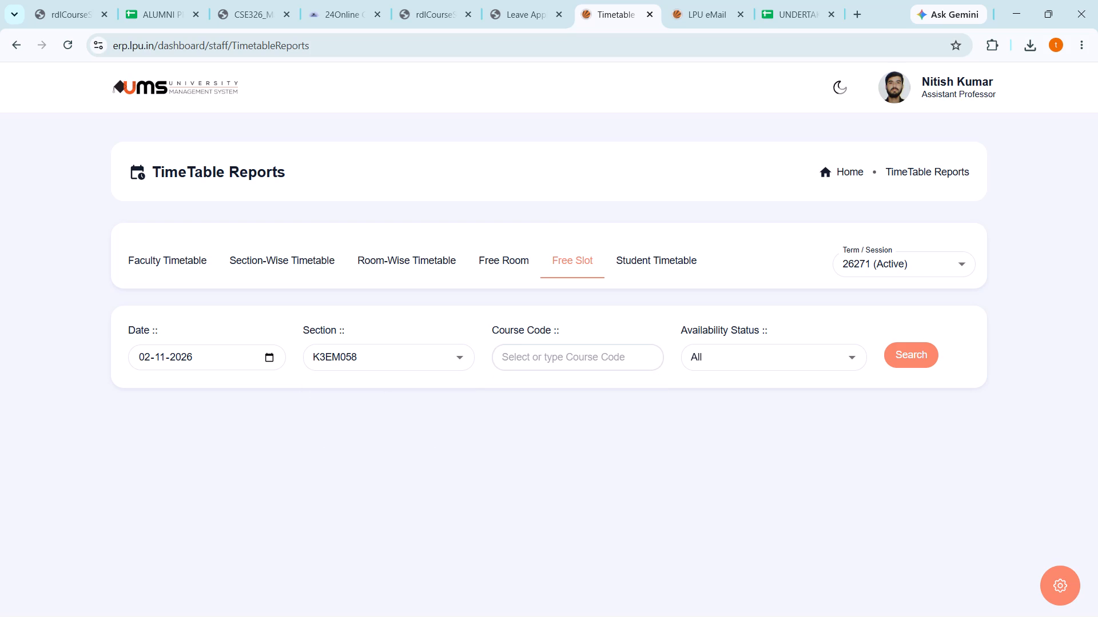
pyautogui.hotkey('ctrl', '2')
pyautogui.hotkey('ctrl', '5')
pyautogui.hotkey('ctrl', '7')
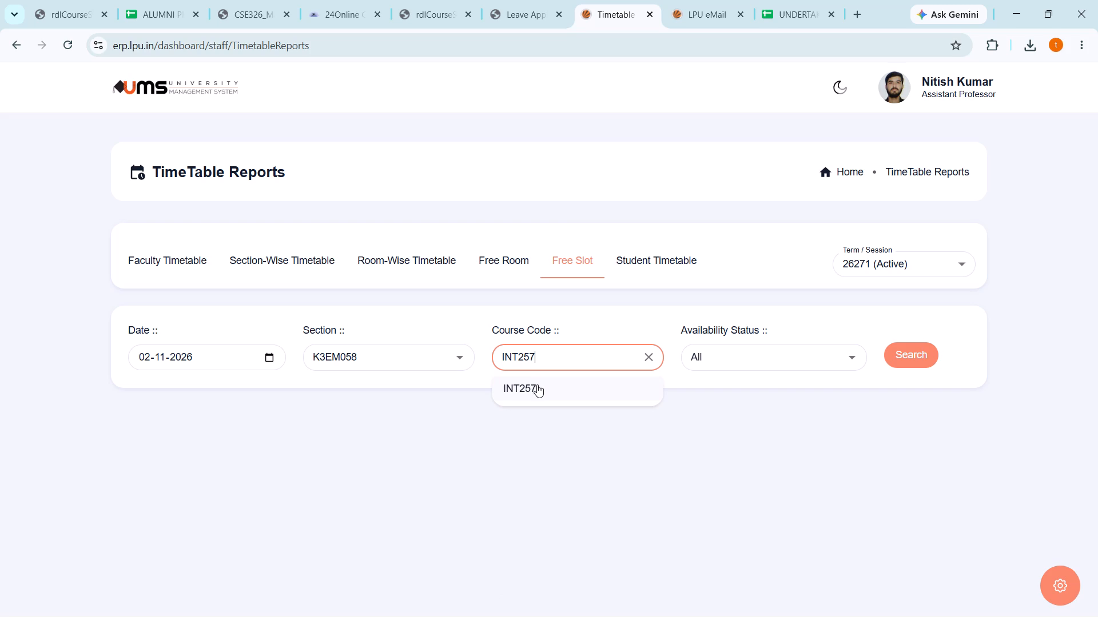
pyautogui.keyDown('ctrl'); pyautogui.click(537, 384); pyautogui.keyUp('ctrl')
pyautogui.keyDown('ctrl'); pyautogui.click(916, 363); pyautogui.keyUp('ctrl')
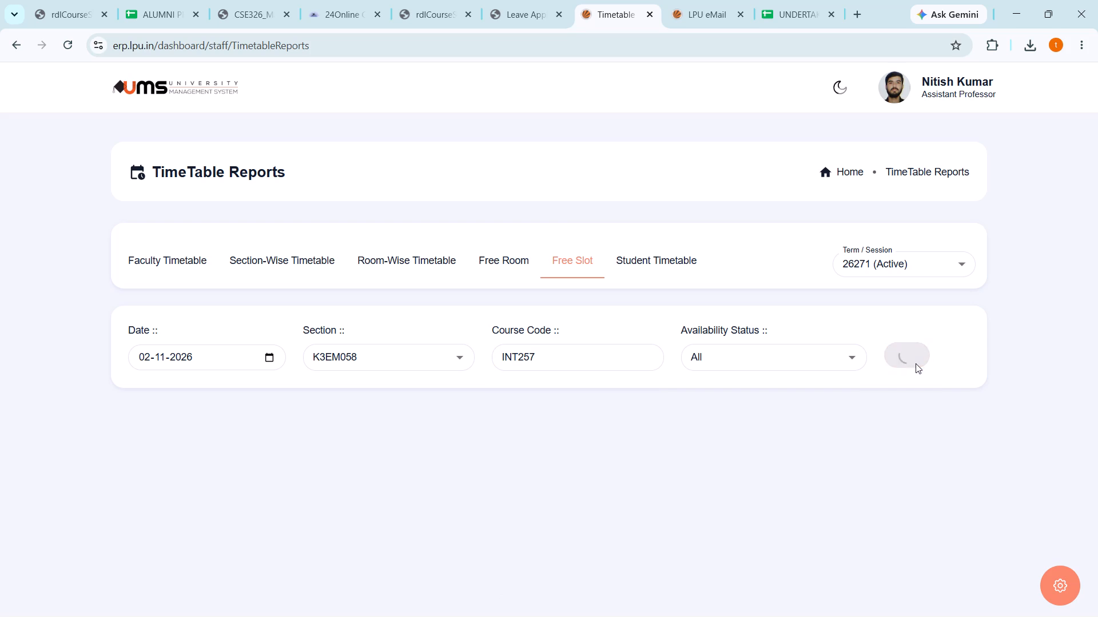
# Examine the K3EM058 free slot report for 2 November 2026, checking the availability of the morning slots.
pyautogui.keyDown('ctrl'); pyautogui.scroll(-2, 731, 412); pyautogui.keyUp('ctrl')
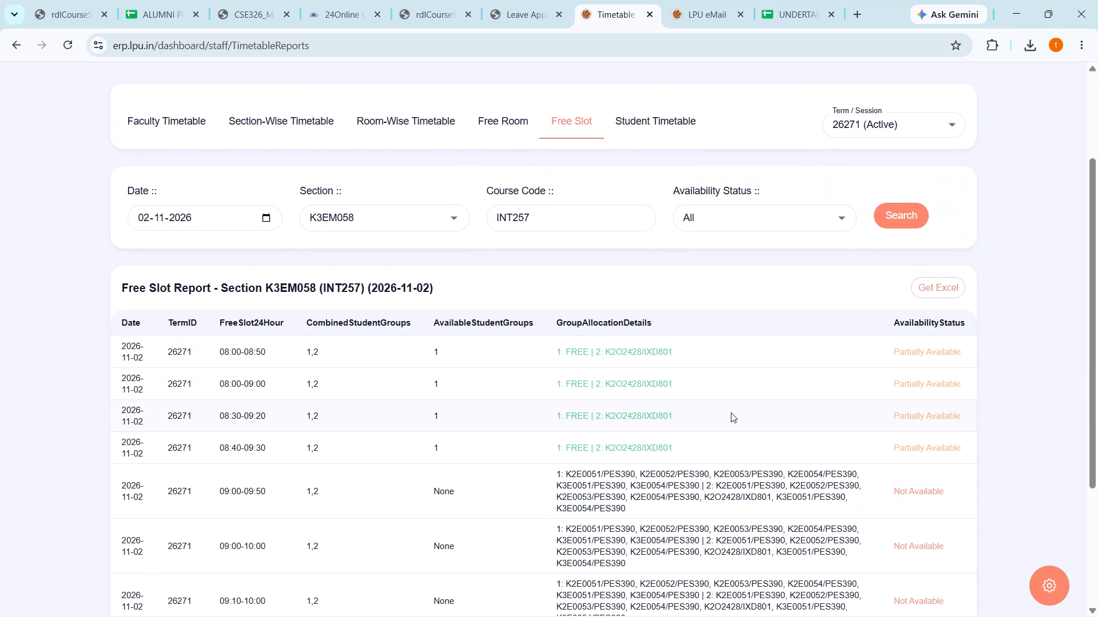
pyautogui.keyDown('ctrl'); pyautogui.hscroll(1, 731, 412); pyautogui.keyUp('ctrl')
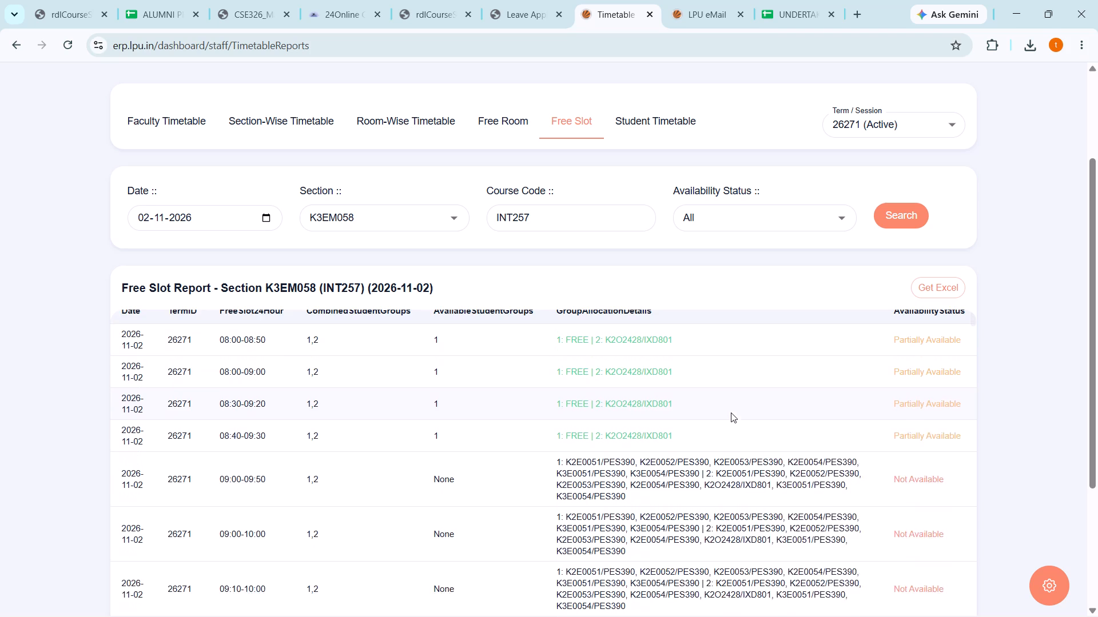
pyautogui.keyDown('ctrl'); pyautogui.hscroll(1, 731, 412); pyautogui.keyUp('ctrl')
pyautogui.keyDown('ctrl'); pyautogui.hscroll(-1, 731, 412); pyautogui.keyUp('ctrl')
pyautogui.keyDown('ctrl'); pyautogui.scroll(-1, 731, 412); pyautogui.keyUp('ctrl')
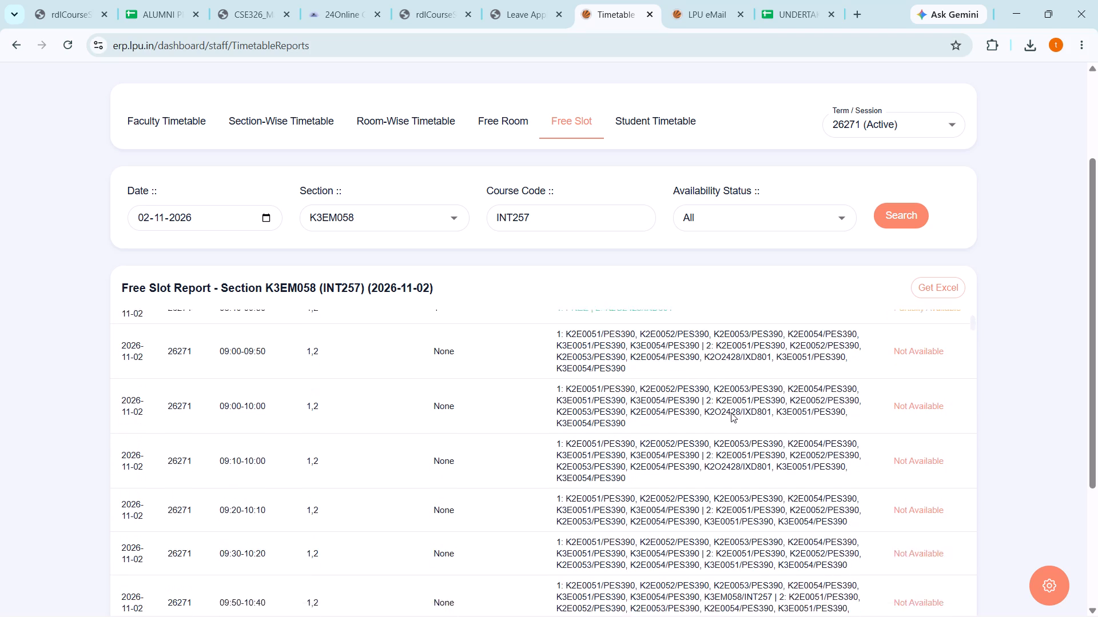
pyautogui.keyDown('ctrl'); pyautogui.scroll(-2, 731, 412); pyautogui.keyUp('ctrl')
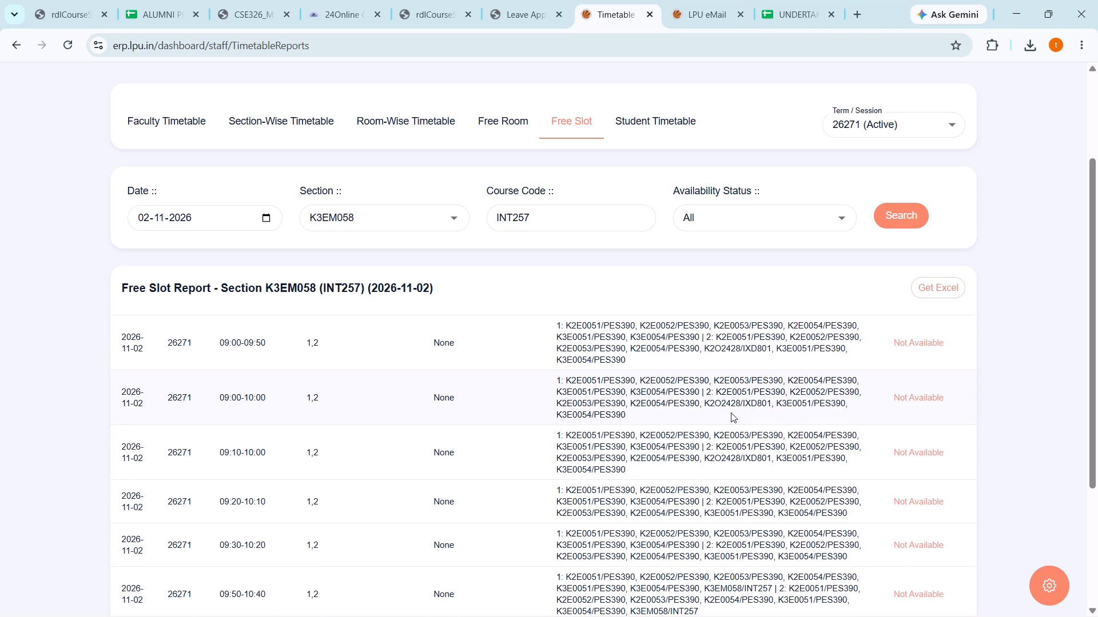
pyautogui.keyDown('ctrl'); pyautogui.scroll(-2, 731, 412); pyautogui.keyUp('ctrl')
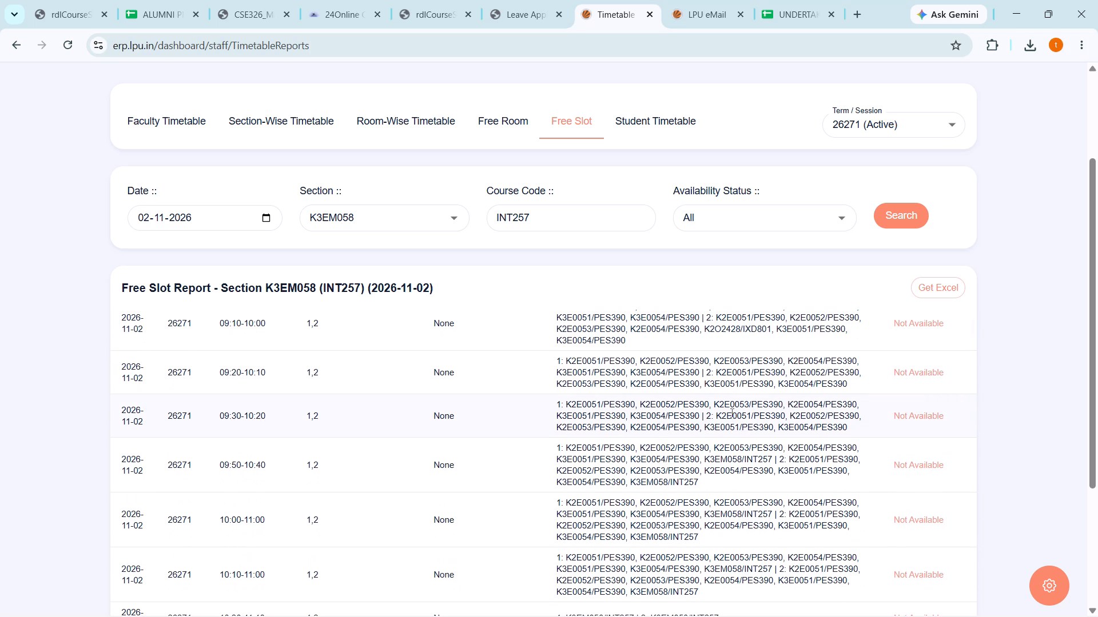
pyautogui.keyDown('ctrl'); pyautogui.scroll(2, 731, 412); pyautogui.keyUp('ctrl')
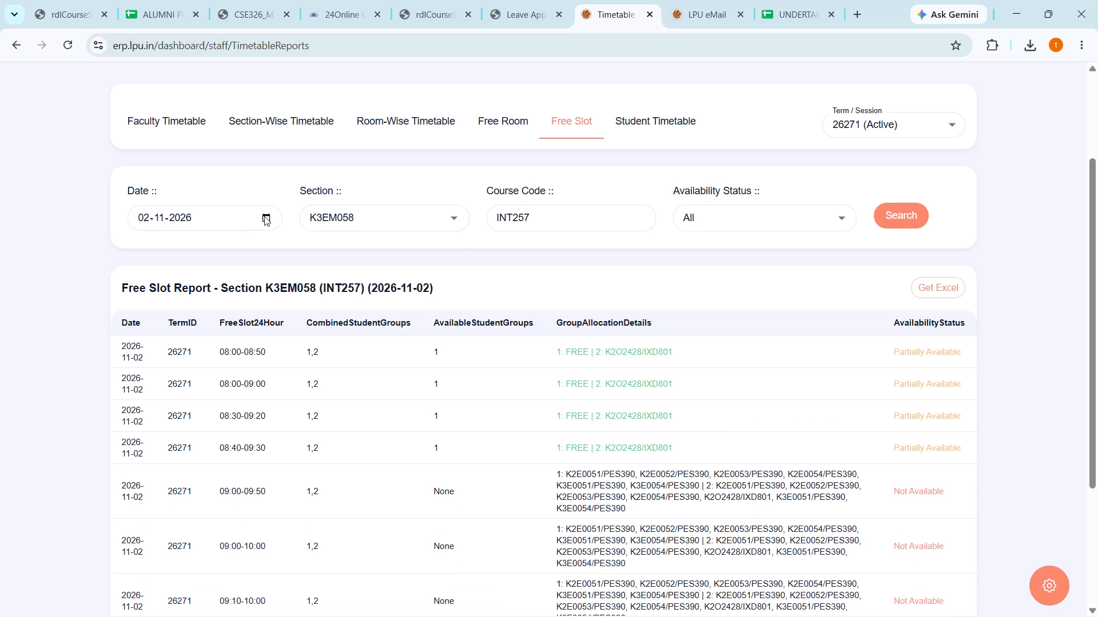
# Change the free slot date to 16-11-2026 and search again for section K3EM058 and course INT257.
pyautogui.keyDown('ctrl'); pyautogui.click(268, 214); pyautogui.keyUp('ctrl')
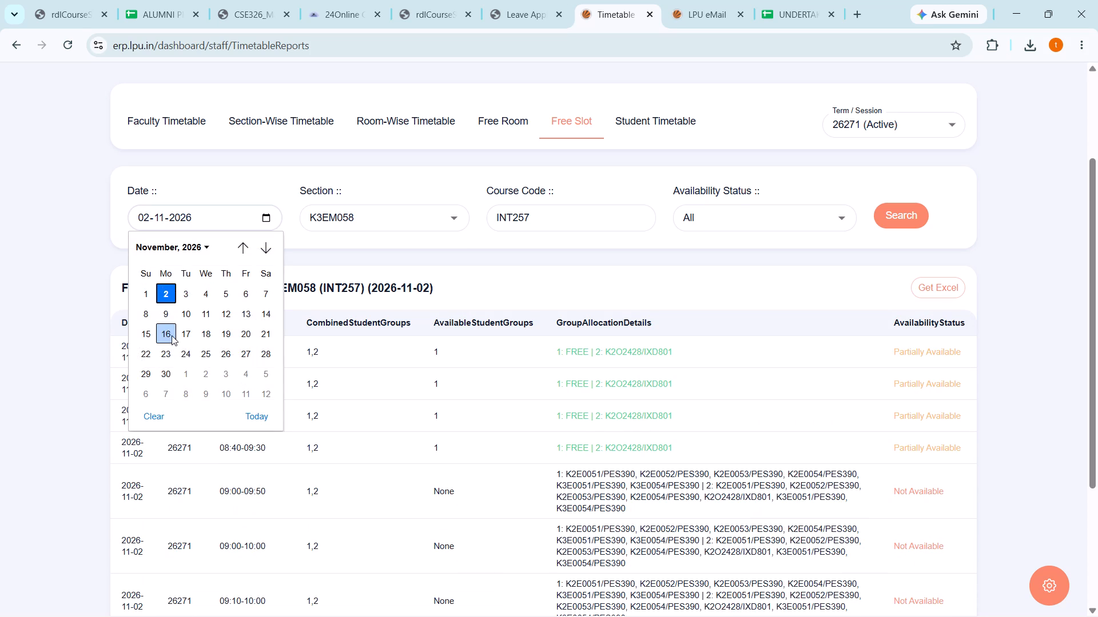
pyautogui.keyDown('ctrl'); pyautogui.click(170, 334); pyautogui.keyUp('ctrl')
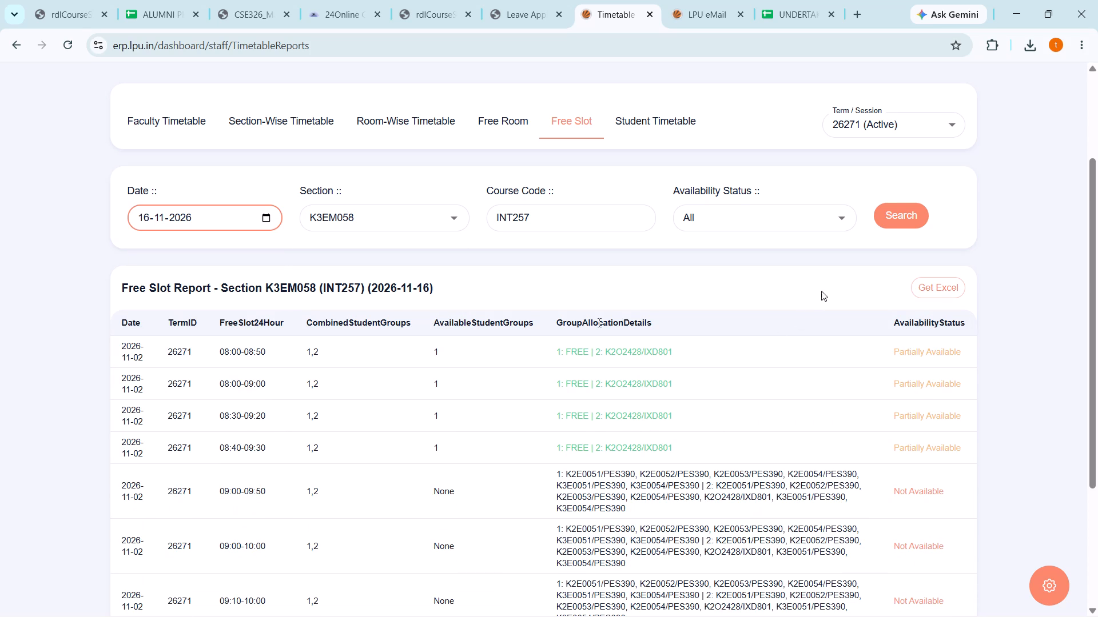
pyautogui.keyDown('ctrl'); pyautogui.click(893, 220); pyautogui.keyUp('ctrl')
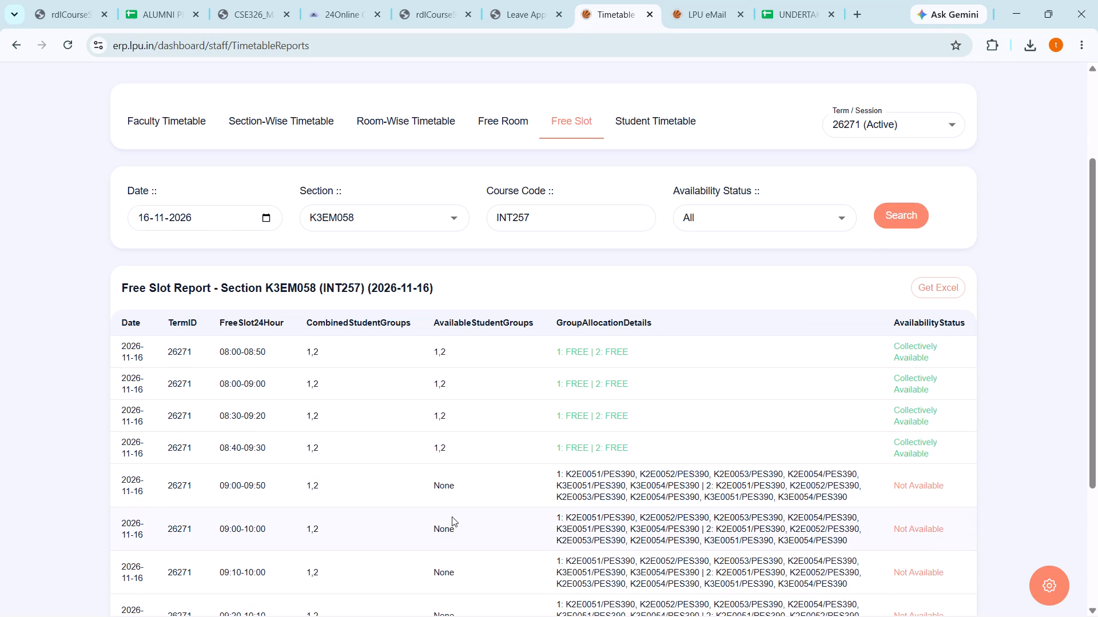
# Examine the K3EM058 free slot report from 16 to 18 November 2026 for collectively available slots, including 09:00-09:50 on 18 November.
pyautogui.keyDown('ctrl'); pyautogui.scroll(-7, 451, 492); pyautogui.keyUp('ctrl')
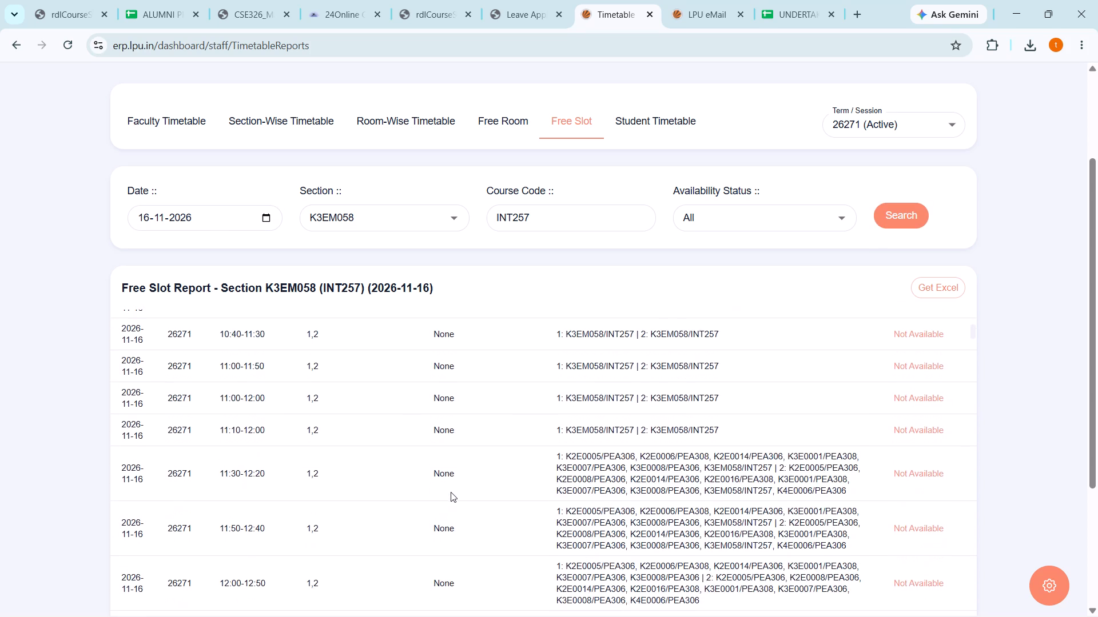
pyautogui.keyDown('ctrl'); pyautogui.scroll(6, 451, 492); pyautogui.keyUp('ctrl')
pyautogui.keyDown('ctrl'); pyautogui.scroll(-7, 451, 492); pyautogui.keyUp('ctrl')
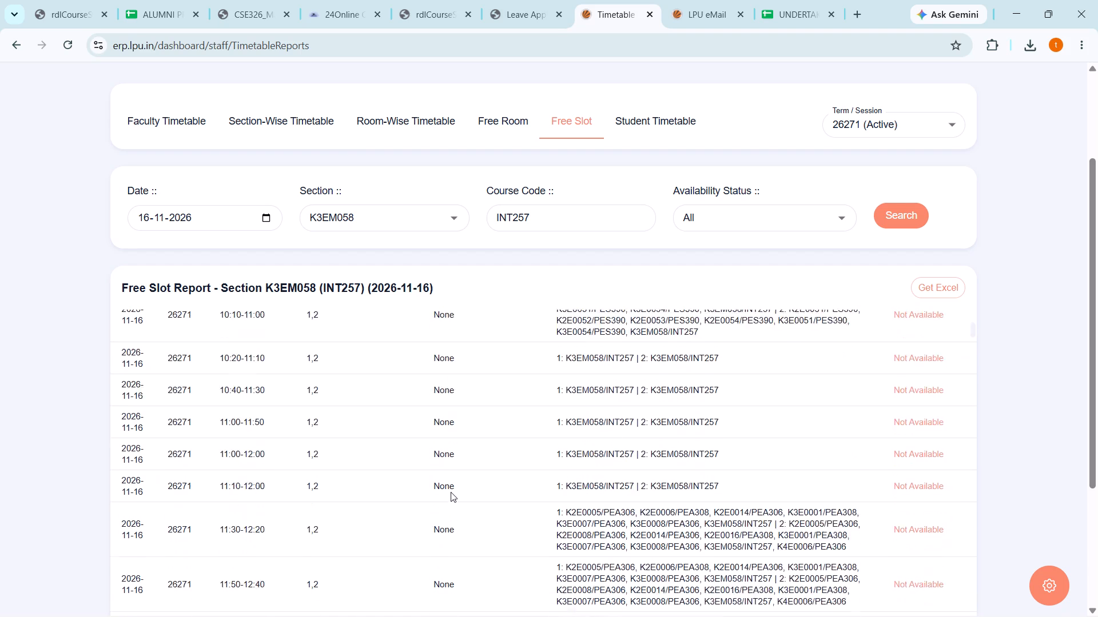
pyautogui.keyDown('ctrl'); pyautogui.scroll(-6, 451, 492); pyautogui.keyUp('ctrl')
pyautogui.keyDown('ctrl'); pyautogui.scroll(1, 451, 492); pyautogui.keyUp('ctrl')
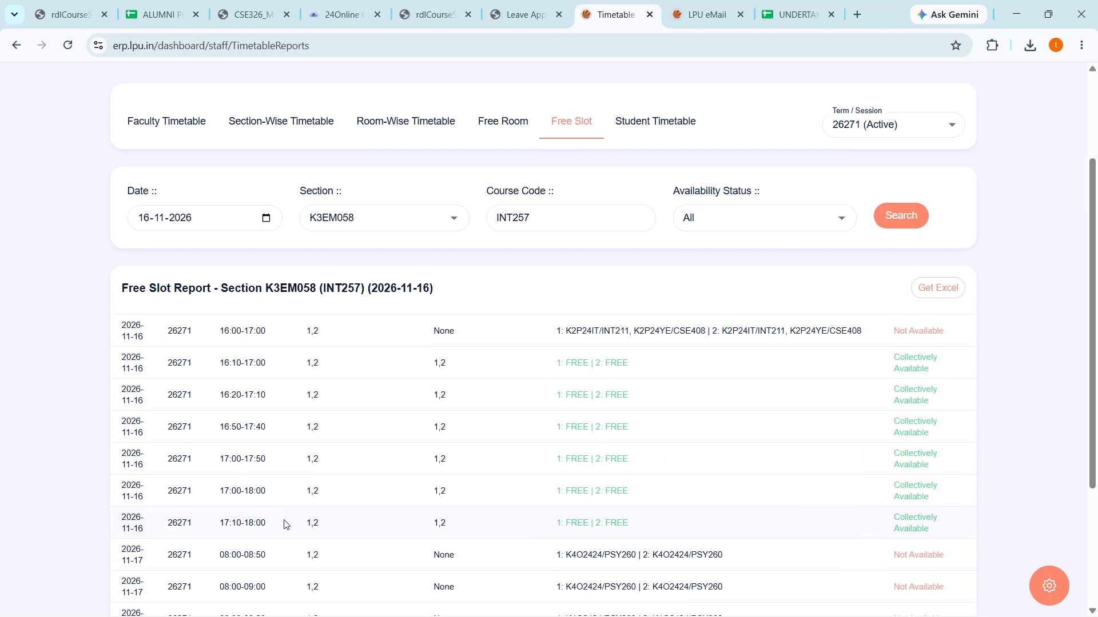
pyautogui.keyDown('ctrl'); pyautogui.scroll(-8, 284, 520); pyautogui.keyUp('ctrl')
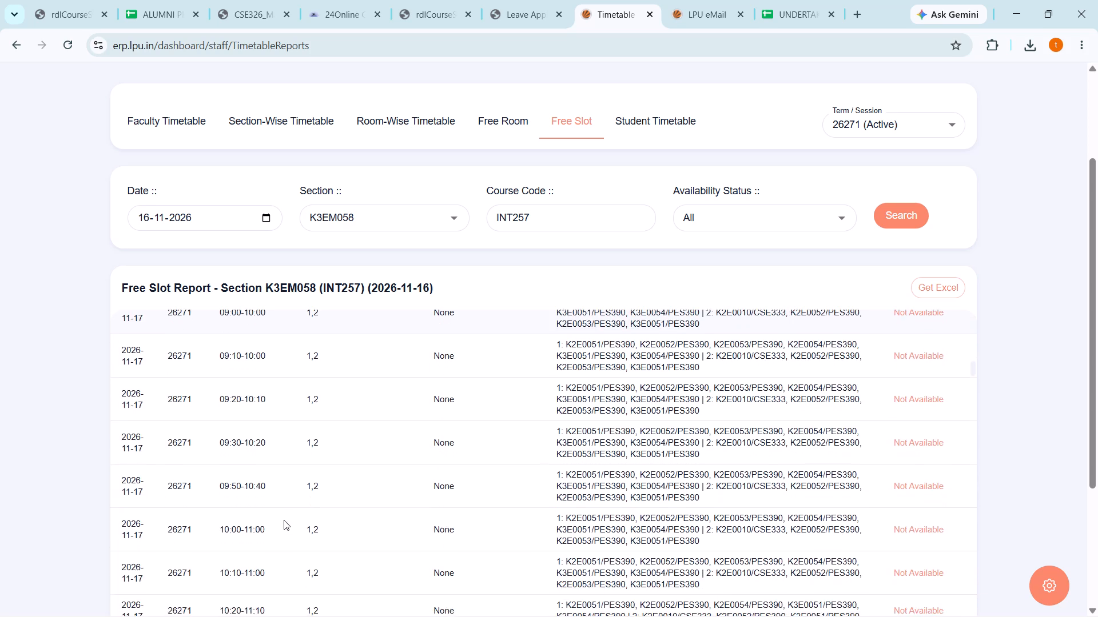
pyautogui.keyDown('ctrl'); pyautogui.scroll(-10, 284, 520); pyautogui.keyUp('ctrl')
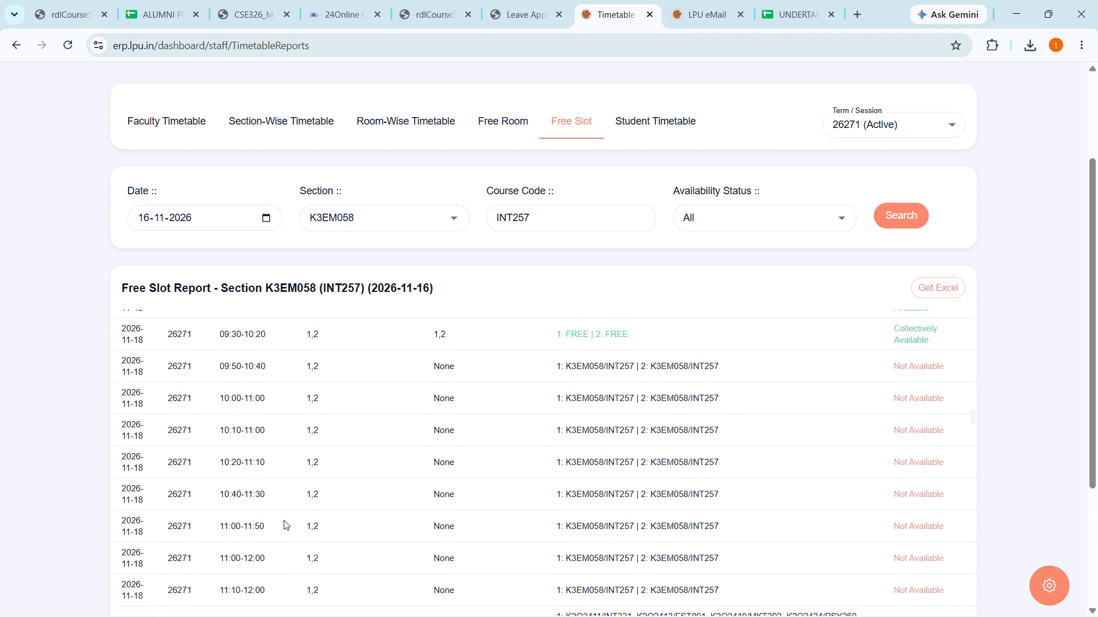
pyautogui.keyDown('ctrl'); pyautogui.scroll(2, 284, 520); pyautogui.keyUp('ctrl')
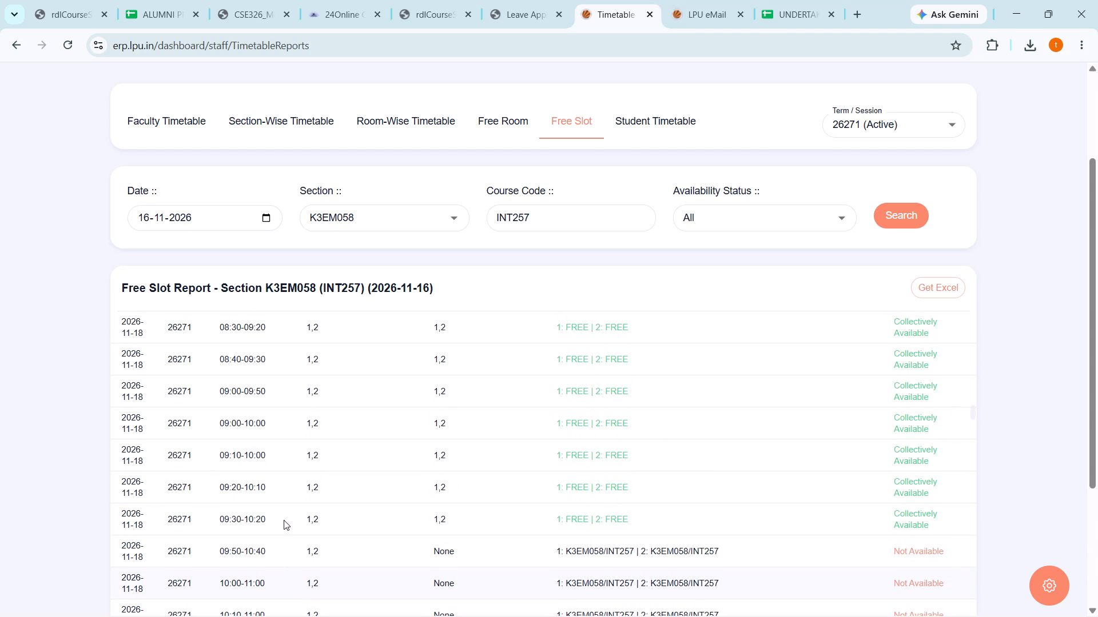
pyautogui.keyDown('ctrl'); pyautogui.click(264, 398); pyautogui.keyUp('ctrl')
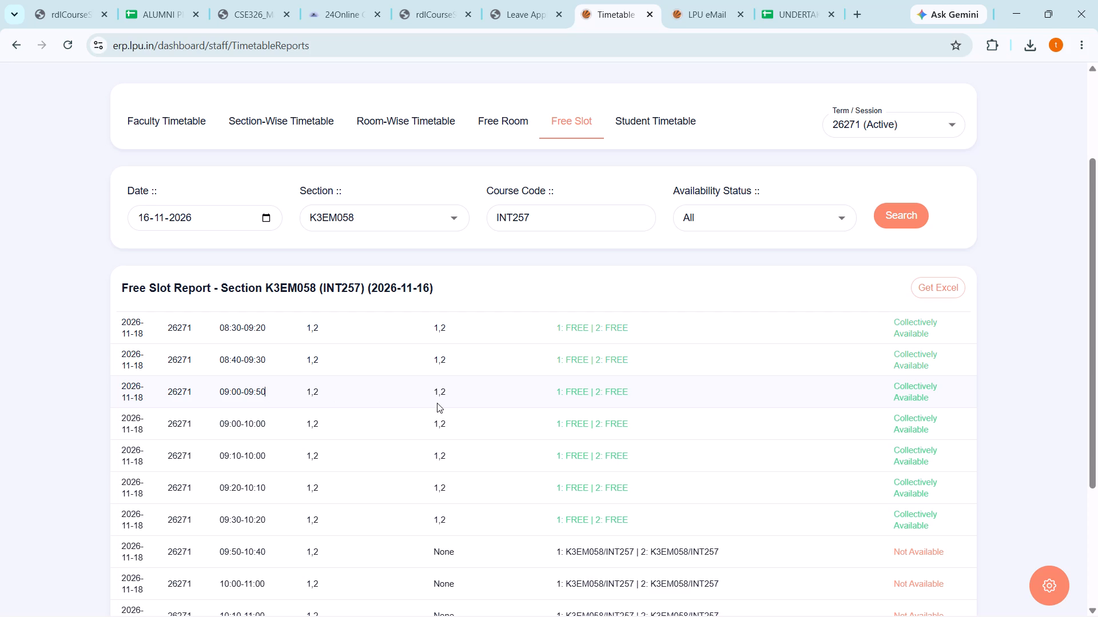
pyautogui.keyDown('ctrl'); pyautogui.scroll(1, 437, 403); pyautogui.keyUp('ctrl')
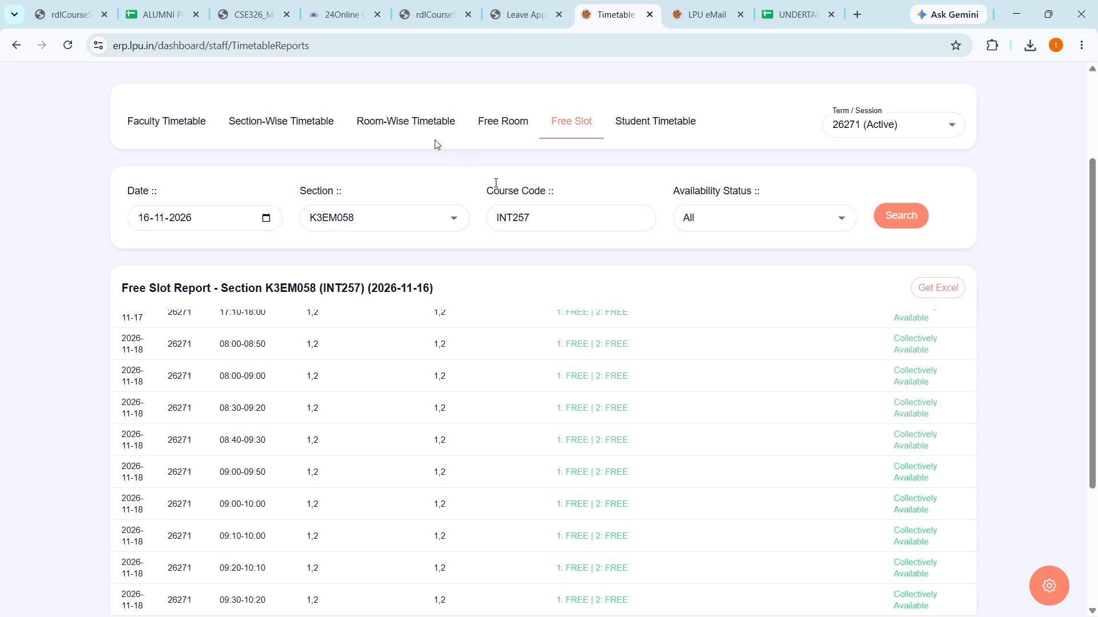
# Search the free rooms of block 27 for the 09:00-09:50 AM time slot.
pyautogui.keyDown('ctrl'); pyautogui.click(511, 119); pyautogui.keyUp('ctrl')
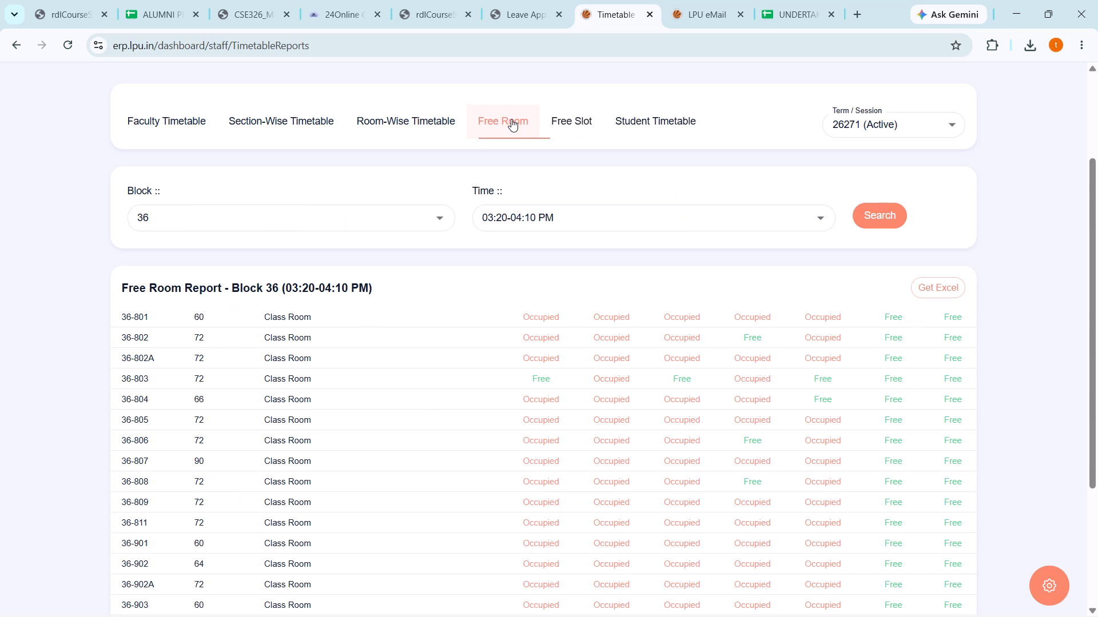
pyautogui.keyDown('ctrl'); pyautogui.tripleClick(252, 220); pyautogui.keyUp('ctrl')
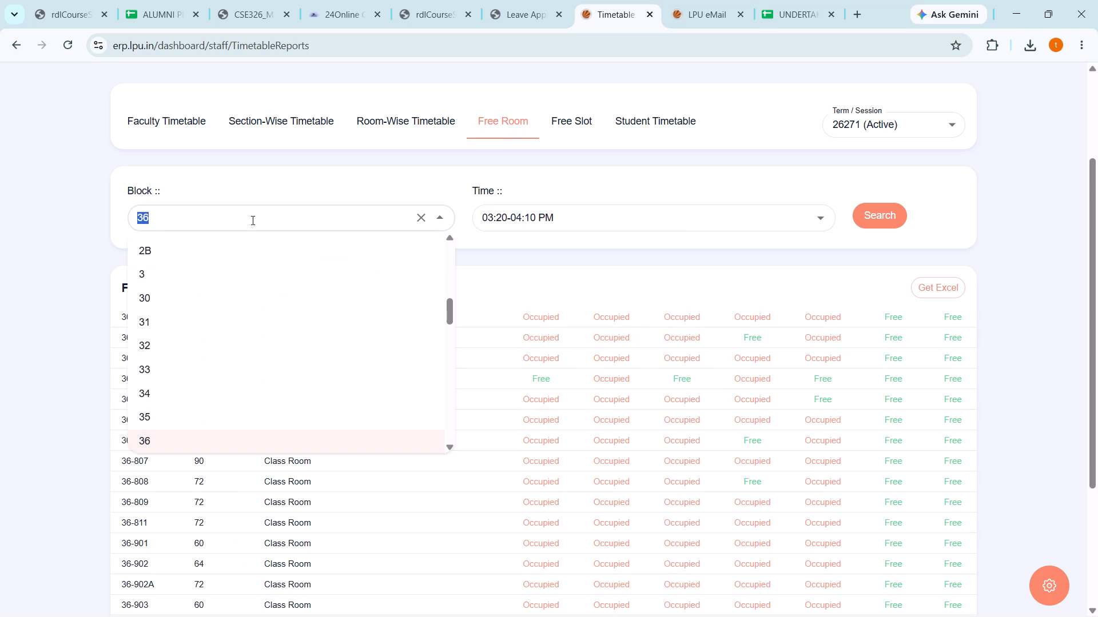
pyautogui.hotkey('ctrl', '2')
pyautogui.hotkey('ctrl', '7')
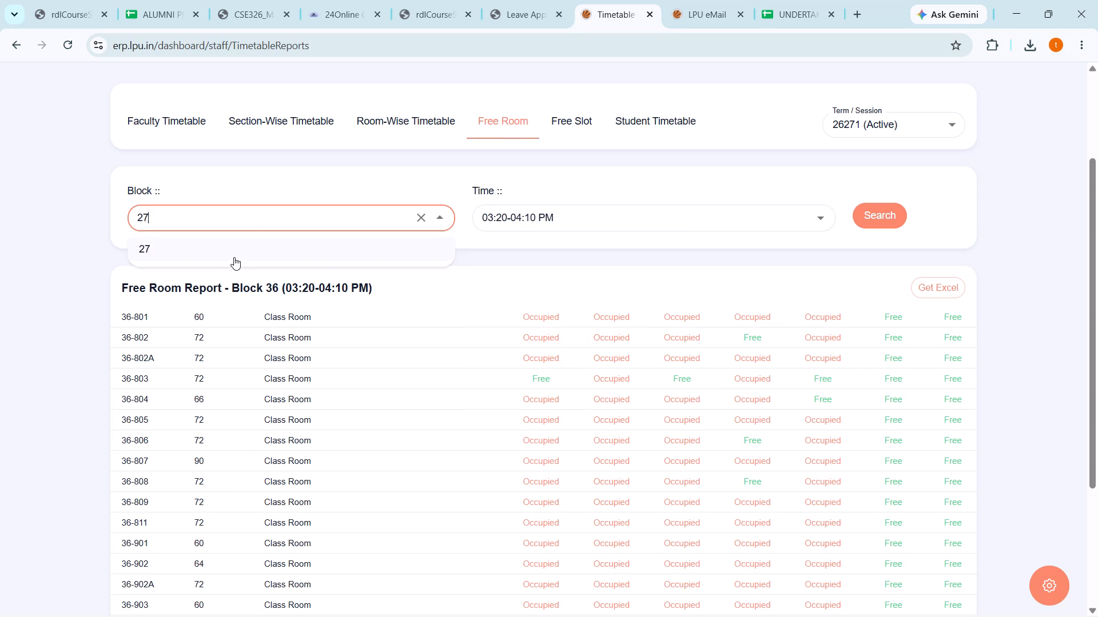
pyautogui.keyDown('ctrl'); pyautogui.click(236, 253); pyautogui.keyUp('ctrl')
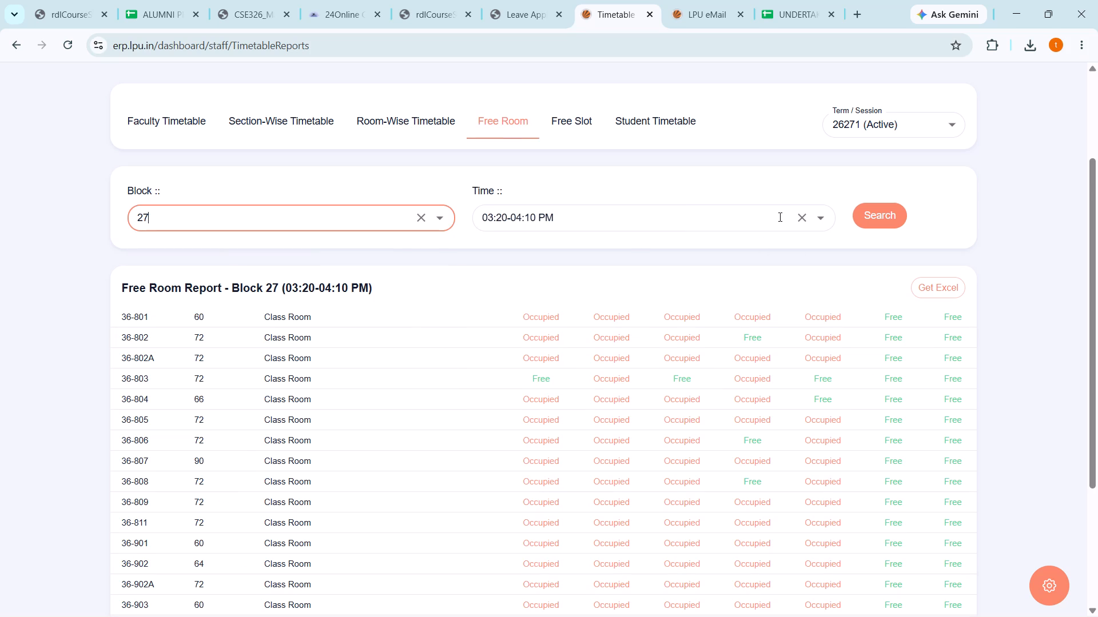
pyautogui.keyDown('ctrl'); pyautogui.click(779, 217); pyautogui.keyUp('ctrl')
pyautogui.hotkey('ctrl', '9')
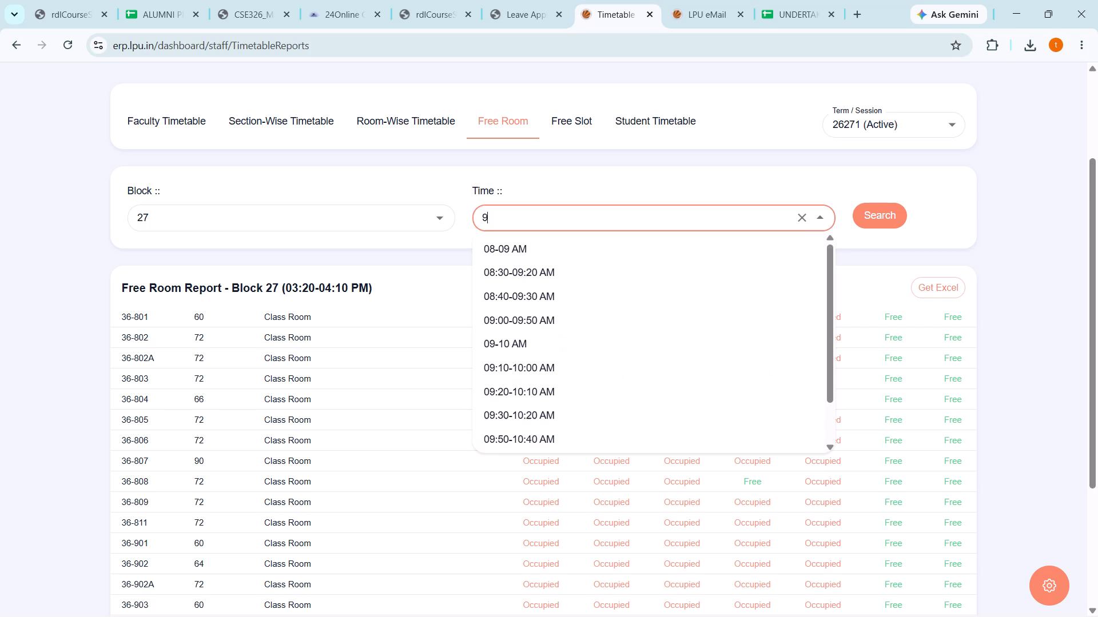
pyautogui.keyDown('ctrl'); pyautogui.click(555, 327); pyautogui.keyUp('ctrl')
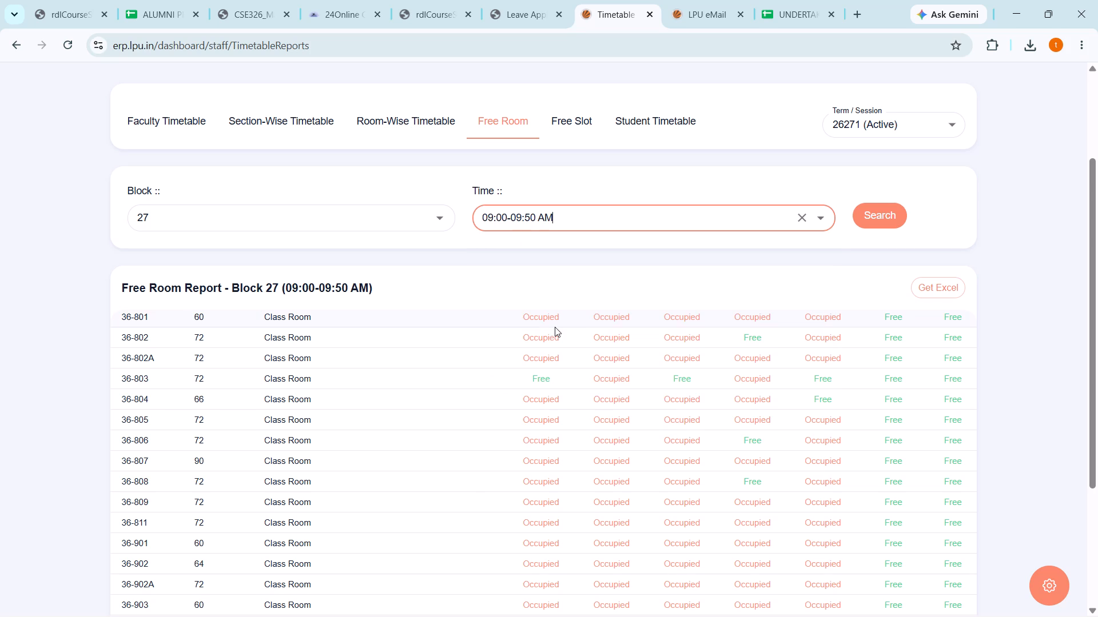
pyautogui.keyDown('ctrl'); pyautogui.click(889, 209); pyautogui.keyUp('ctrl')
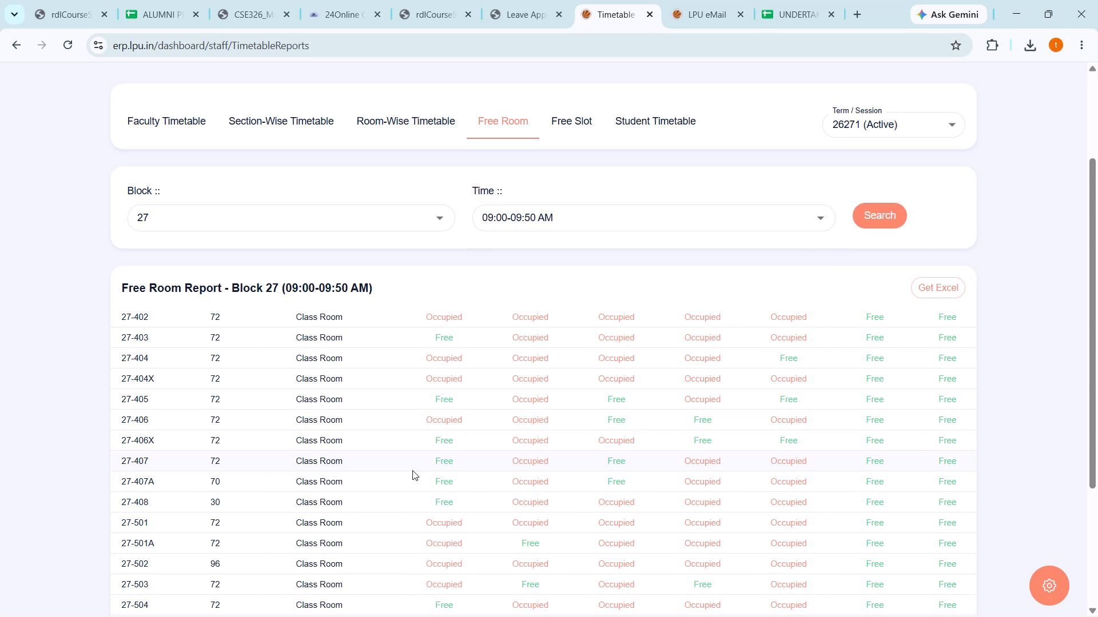
# Examine the block 27 free room report for classrooms and computer labs available at 09:00-09:50 AM.
pyautogui.keyDown('ctrl'); pyautogui.scroll(-1, 412, 470); pyautogui.keyUp('ctrl')
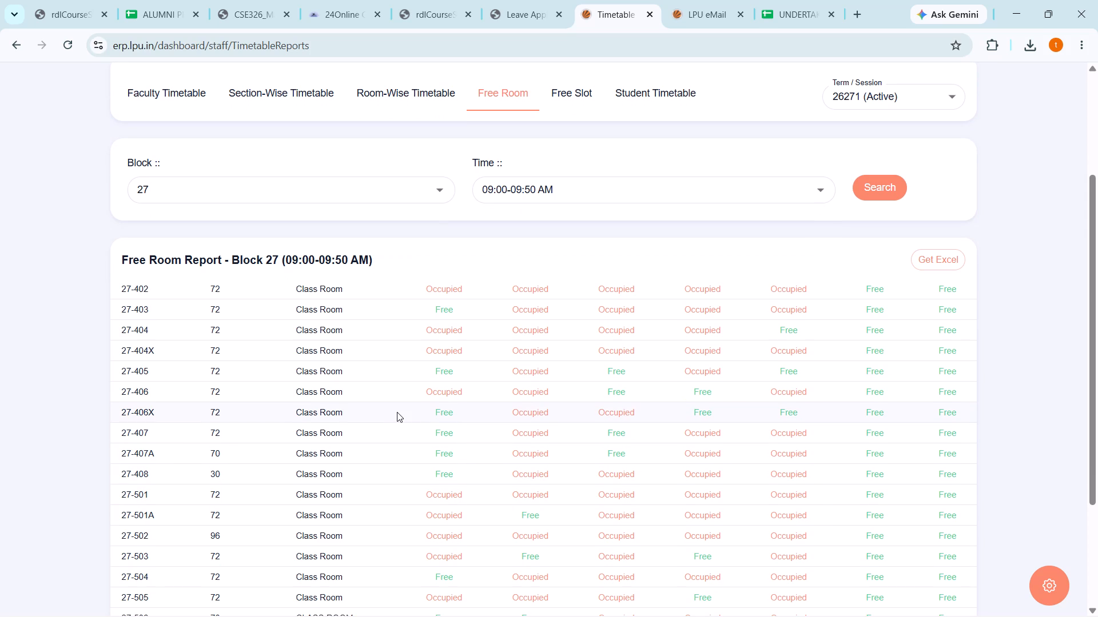
pyautogui.keyDown('ctrl'); pyautogui.click(391, 414); pyautogui.keyUp('ctrl')
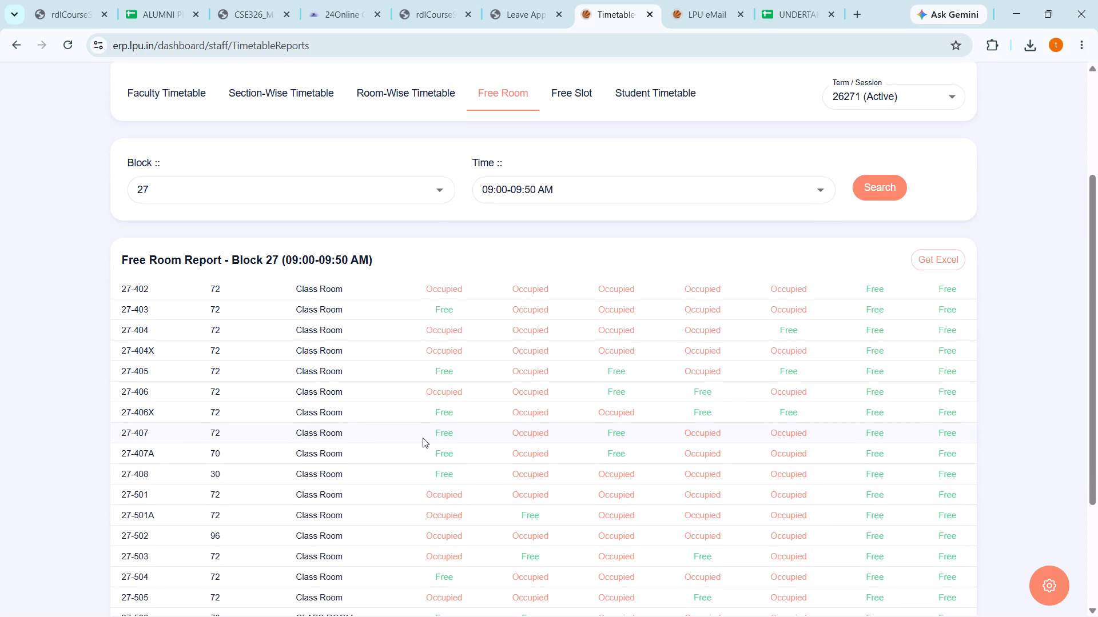
pyautogui.keyDown('ctrl'); pyautogui.scroll(2, 423, 438); pyautogui.keyUp('ctrl')
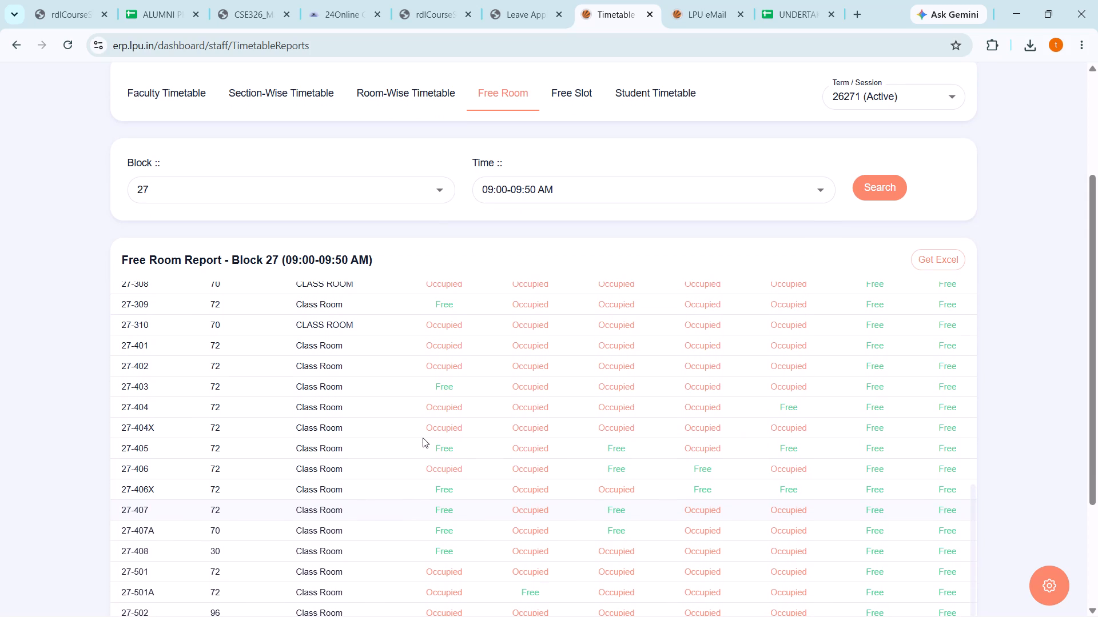
pyautogui.keyDown('ctrl'); pyautogui.scroll(3, 423, 438); pyautogui.keyUp('ctrl')
pyautogui.keyDown('ctrl'); pyautogui.click(442, 401); pyautogui.keyUp('ctrl')
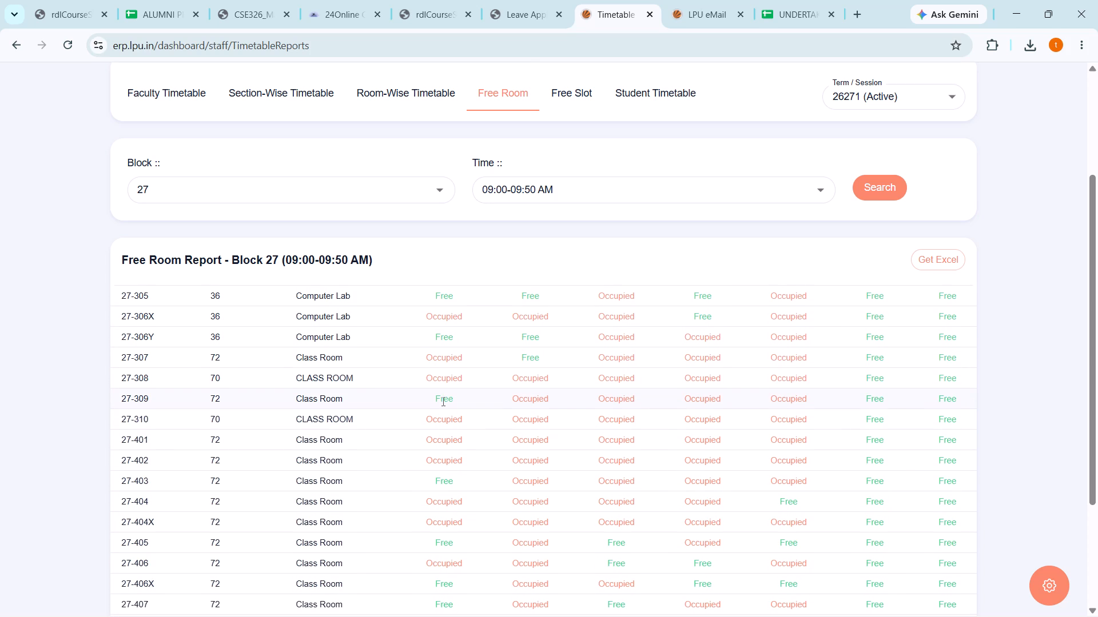
pyautogui.keyDown('ctrl'); pyautogui.scroll(-1, 442, 401); pyautogui.keyUp('ctrl')
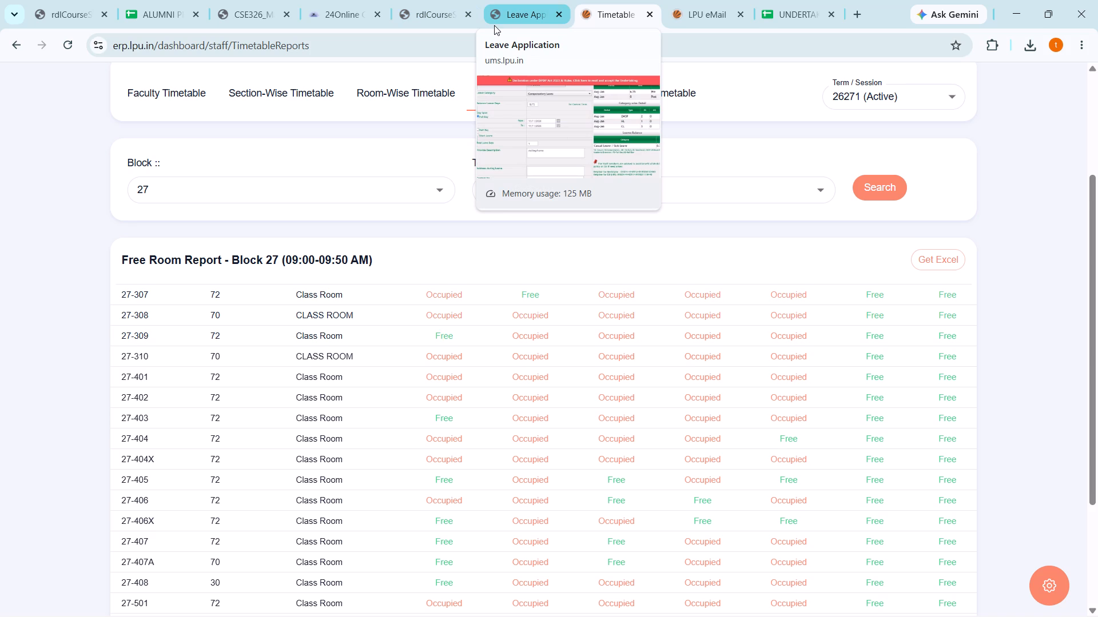
# Return from the leave application to the UMS home page, search the navigation for "leave" and open a fresh Staff Leave Application.
pyautogui.keyDown('ctrl'); pyautogui.click(522, 6); pyautogui.keyUp('ctrl')
pyautogui.keyDown('ctrl'); pyautogui.scroll(4, 544, 199); pyautogui.keyUp('ctrl')
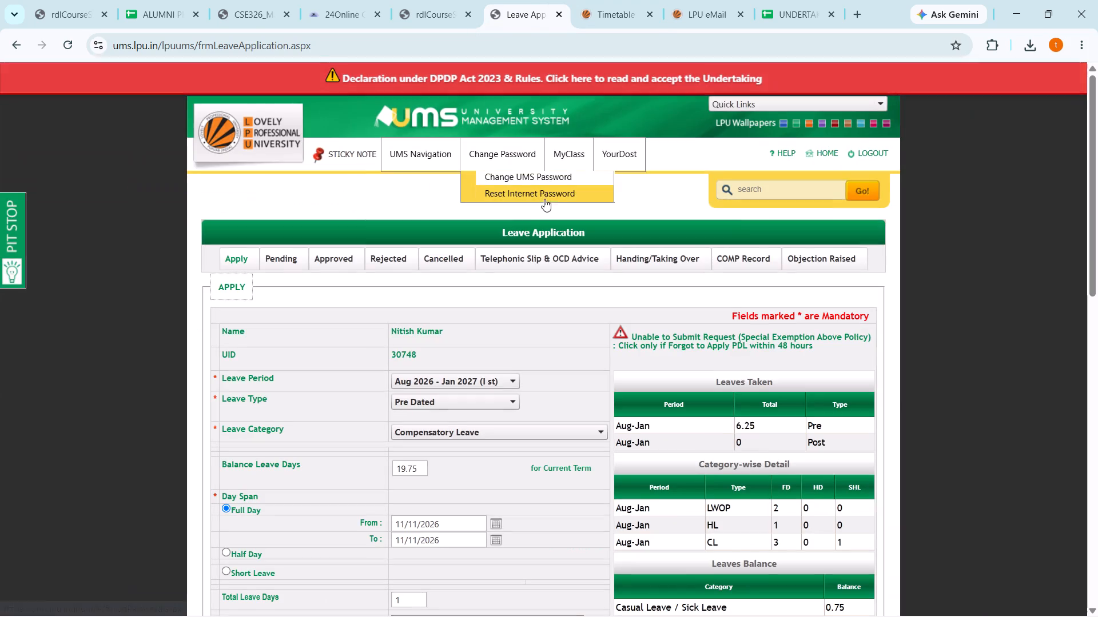
pyautogui.keyDown('ctrl'); pyautogui.click(826, 150); pyautogui.keyUp('ctrl')
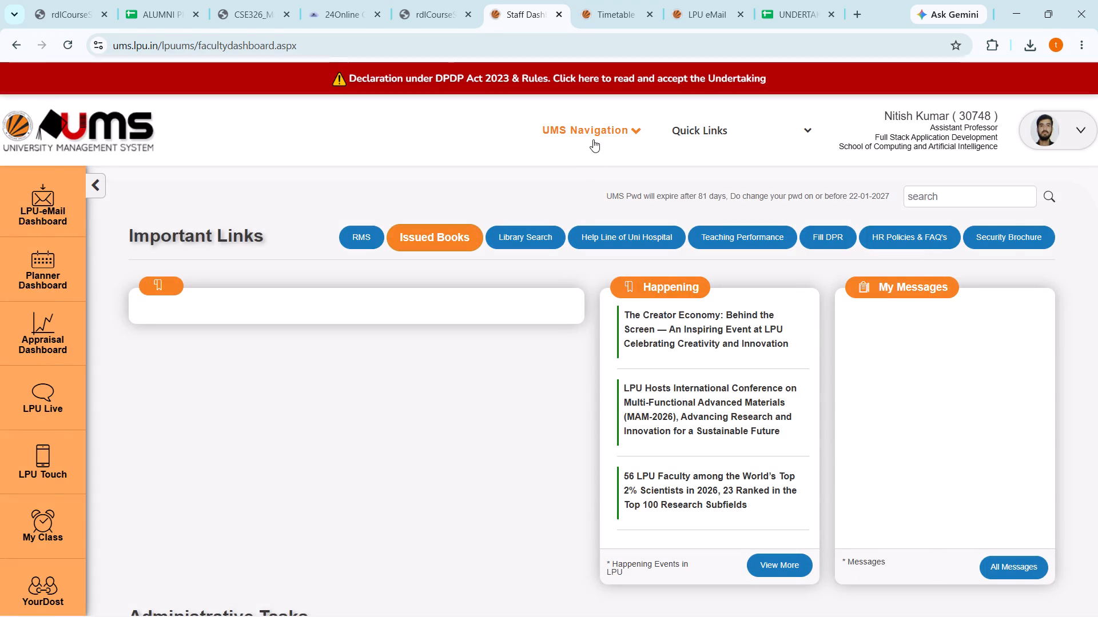
pyautogui.keyDown('ctrl'); pyautogui.click(593, 138); pyautogui.keyUp('ctrl')
pyautogui.keyDown('ctrl'); pyautogui.click(911, 85); pyautogui.keyUp('ctrl')
pyautogui.hotkey('ctrl', 'l')
pyautogui.hotkey('ctrl', 'e')
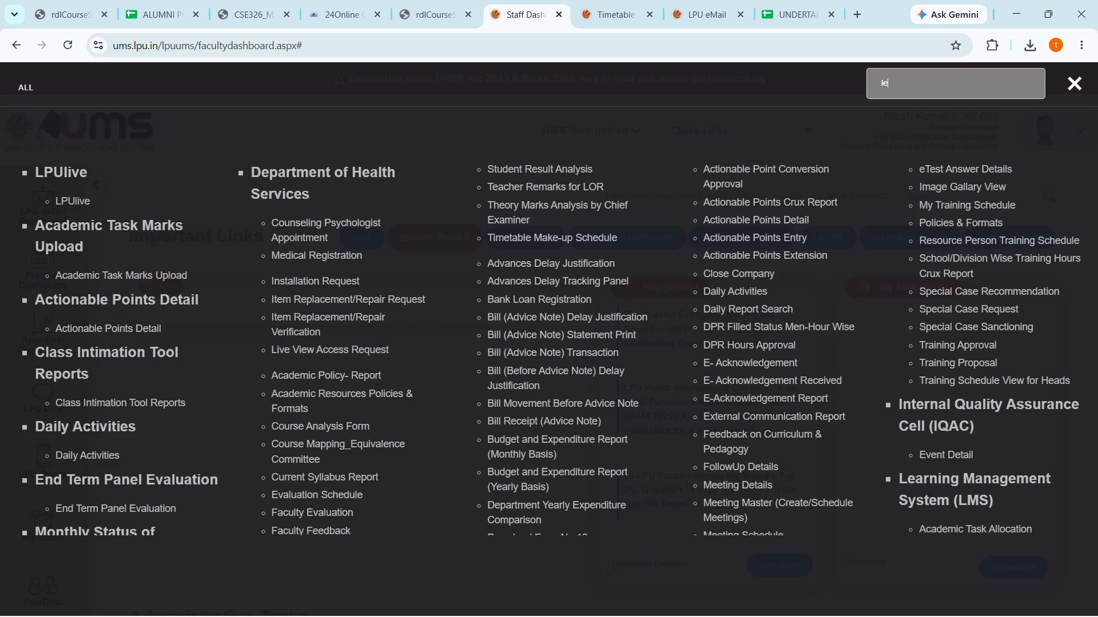
pyautogui.hotkey('ctrl', 'a')
pyautogui.hotkey('ctrl', 'v')
pyautogui.hotkey('ctrl', 'e')
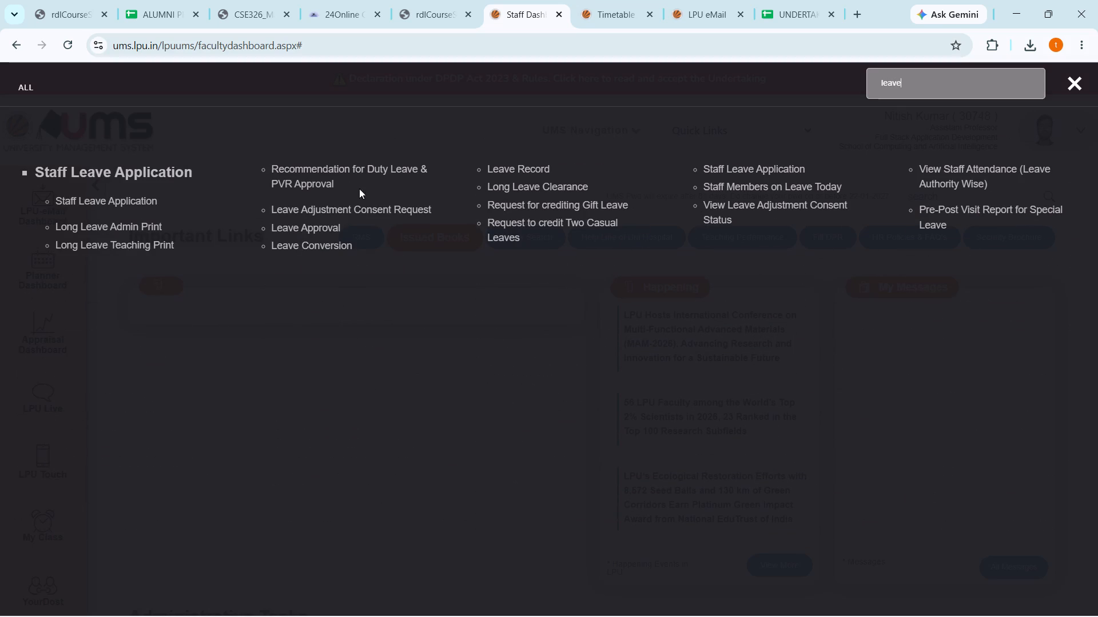
pyautogui.keyDown('ctrl'); pyautogui.click(128, 197); pyautogui.keyUp('ctrl')
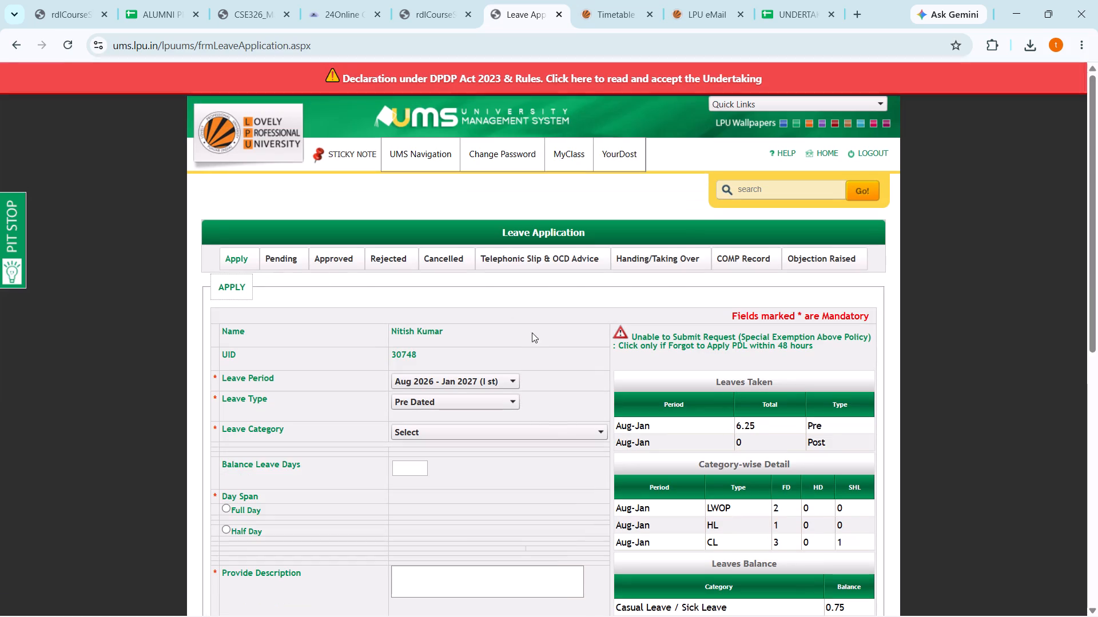
# Set the leave category to Compensatory Leave and the day span to Full Day from 11/11/2026 to 11/11/2026.
pyautogui.keyDown('ctrl'); pyautogui.click(448, 430); pyautogui.keyUp('ctrl')
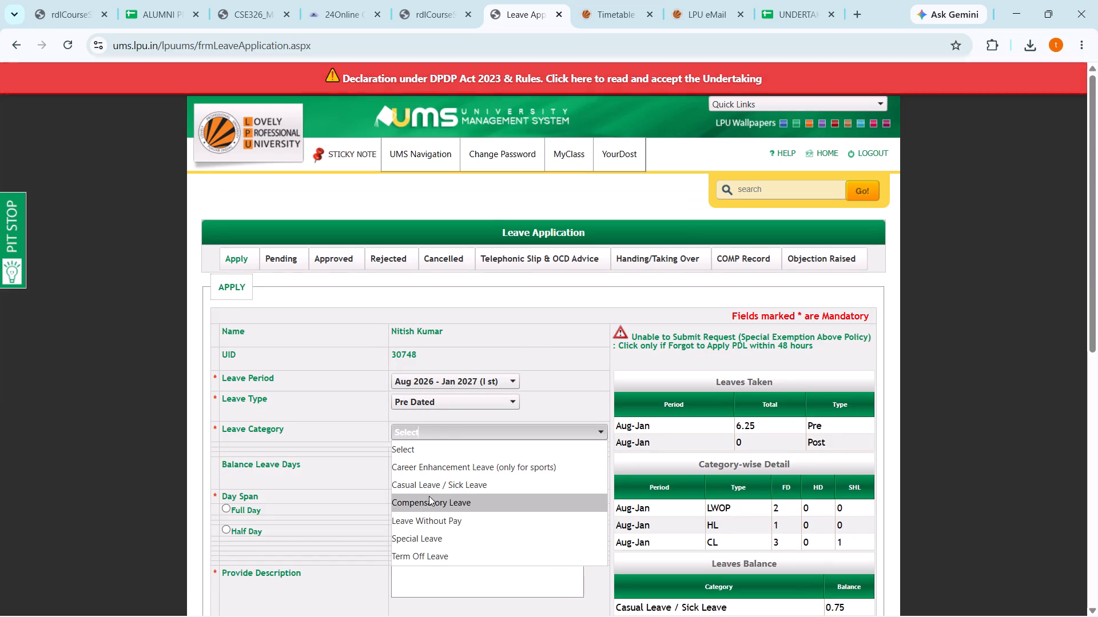
pyautogui.keyDown('ctrl'); pyautogui.click(427, 500); pyautogui.keyUp('ctrl')
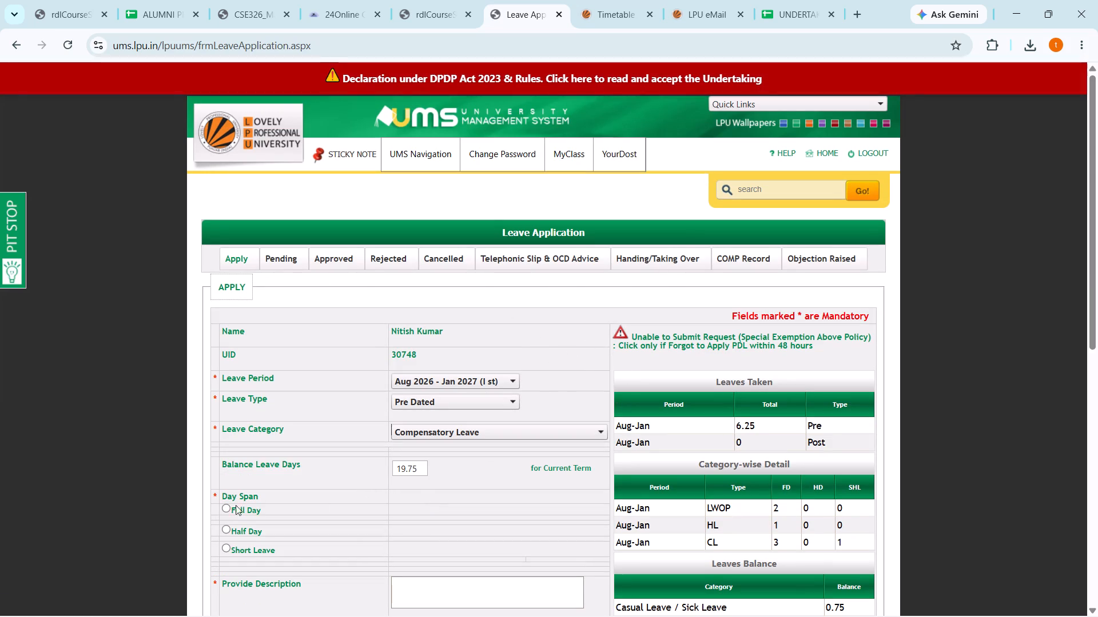
pyautogui.keyDown('ctrl'); pyautogui.click(224, 509); pyautogui.keyUp('ctrl')
pyautogui.keyDown('ctrl'); pyautogui.scroll(-1, 518, 513); pyautogui.keyUp('ctrl')
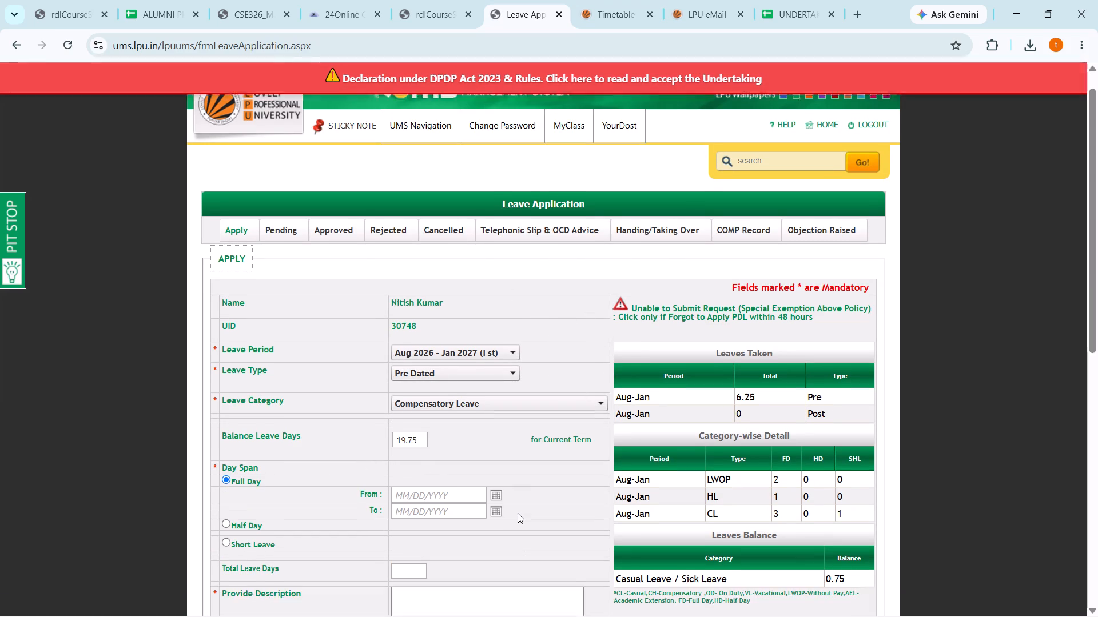
pyautogui.keyDown('ctrl'); pyautogui.scroll(-1, 518, 513); pyautogui.keyUp('ctrl')
pyautogui.keyDown('ctrl'); pyautogui.click(495, 432); pyautogui.keyUp('ctrl')
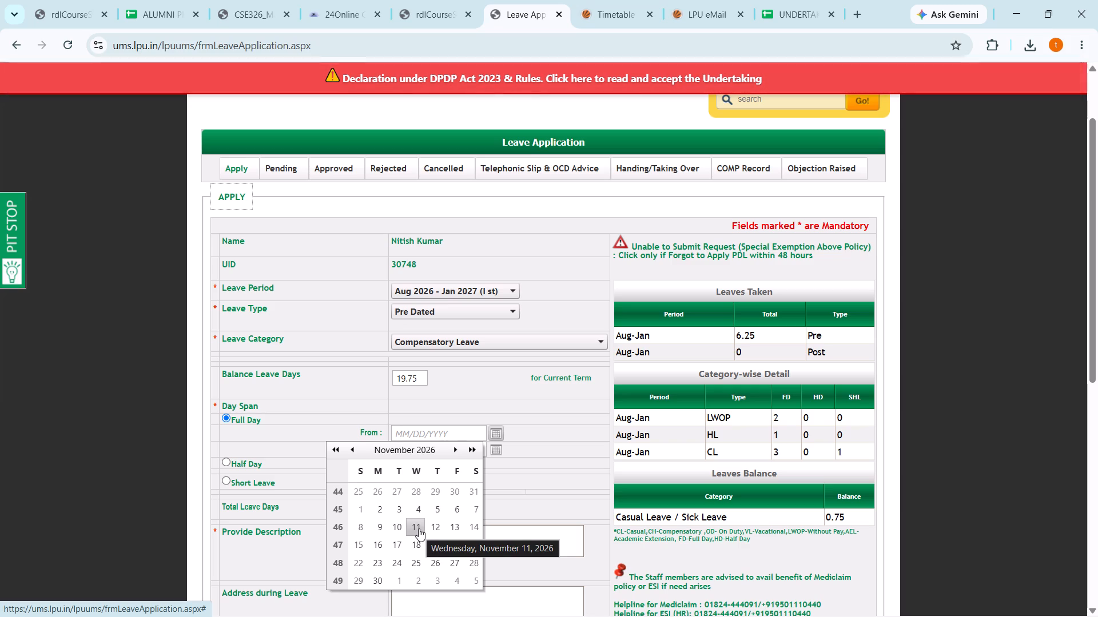
pyautogui.keyDown('ctrl'); pyautogui.click(419, 528); pyautogui.keyUp('ctrl')
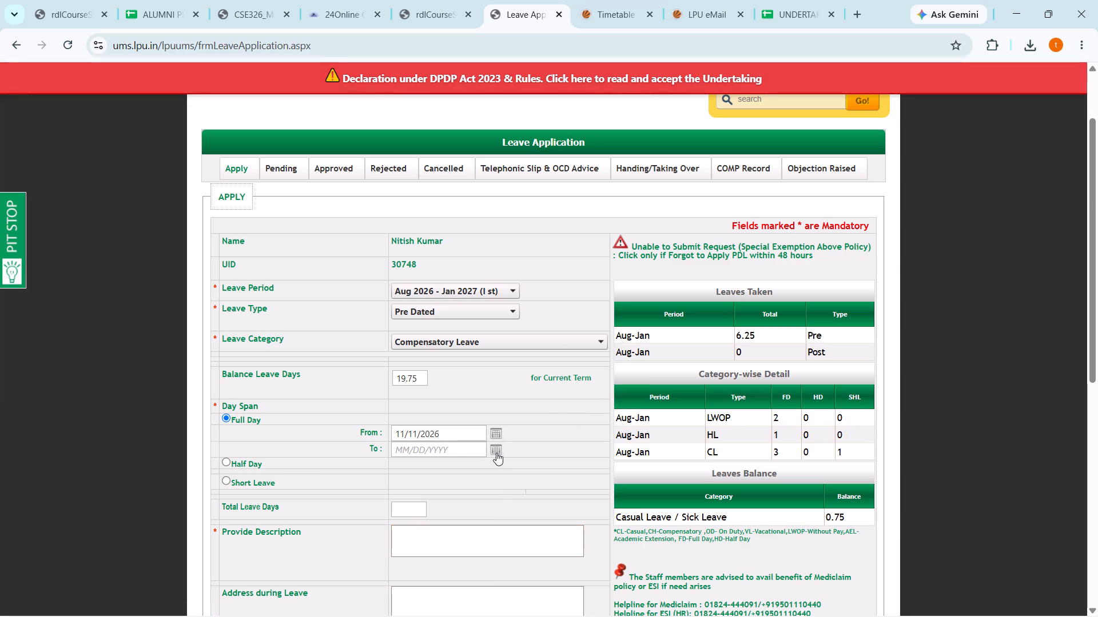
pyautogui.keyDown('ctrl'); pyautogui.click(495, 448); pyautogui.keyUp('ctrl')
pyautogui.keyDown('ctrl'); pyautogui.click(412, 542); pyautogui.keyUp('ctrl')
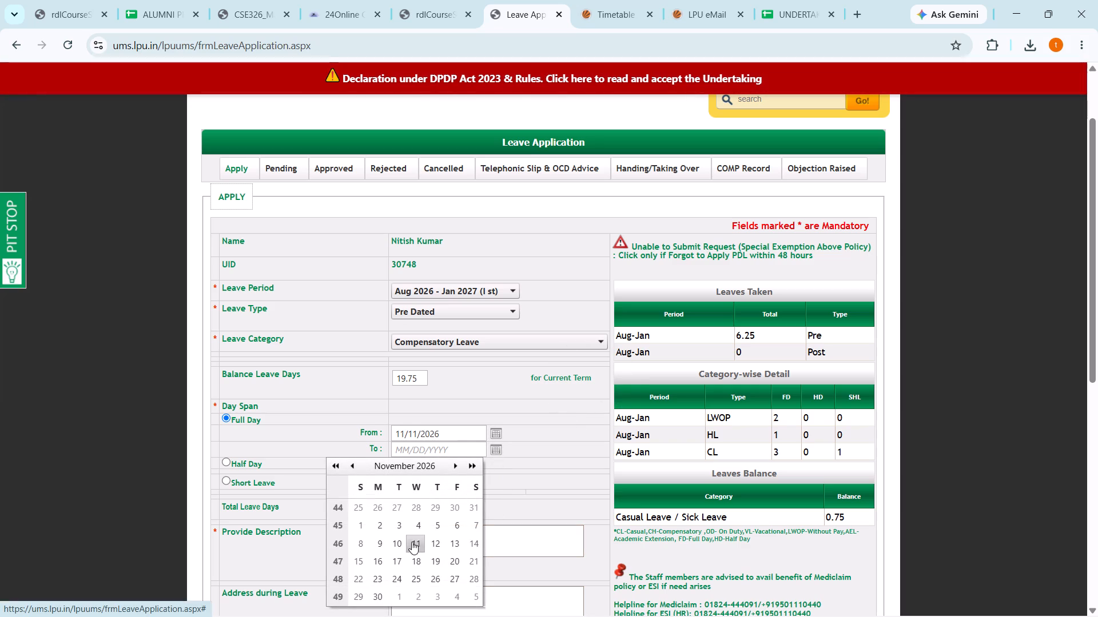
# Enter "visiting home" as the leave description.
pyautogui.keyDown('ctrl'); pyautogui.scroll(-2, 447, 490); pyautogui.keyUp('ctrl')
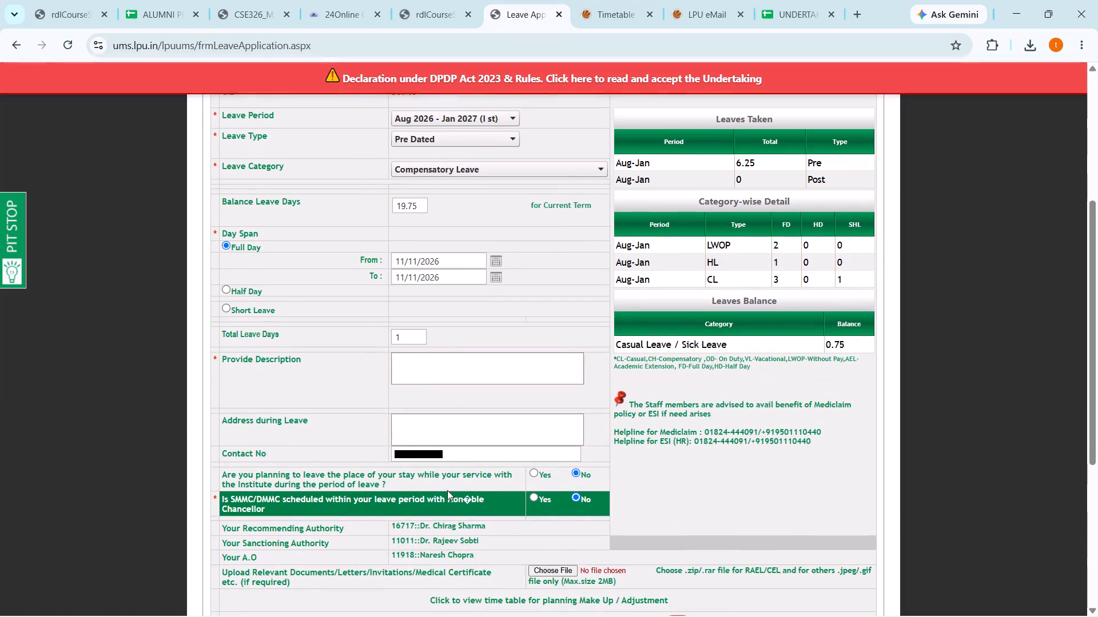
pyautogui.keyDown('ctrl'); pyautogui.click(428, 368); pyautogui.keyUp('ctrl')
pyautogui.hotkey('ctrl', 'v')
pyautogui.hotkey('ctrl', 'i')
pyautogui.hotkey('ctrl', 's')
pyautogui.hotkey('ctrl', 'i')
pyautogui.hotkey('ctrl', 'i')
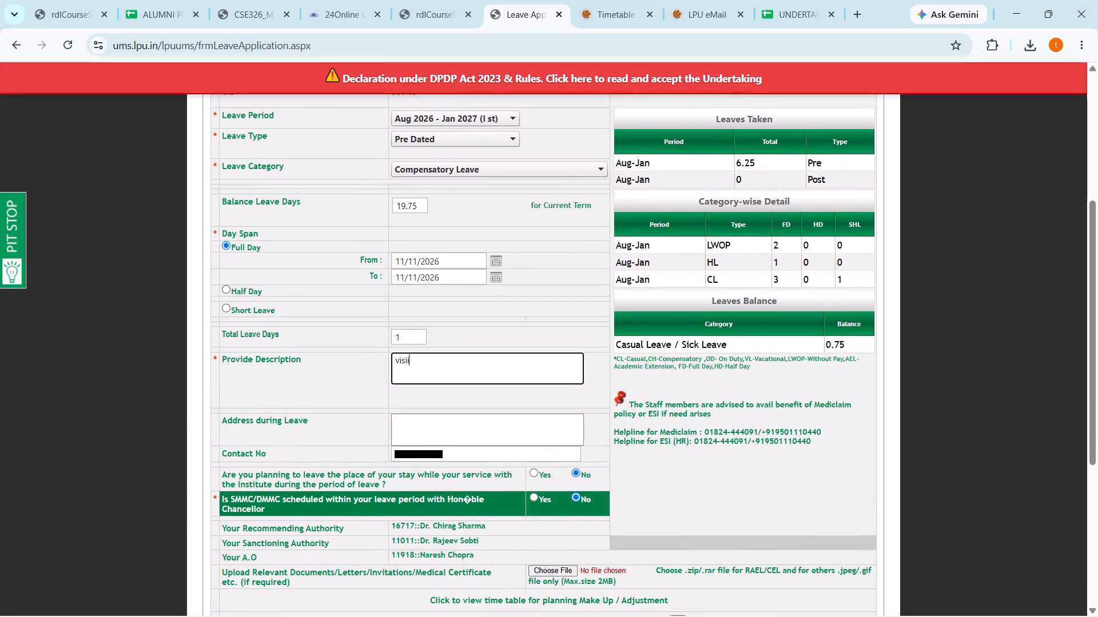
pyautogui.hotkey('ctrl', 'BackSpace')
pyautogui.hotkey('ctrl', 't')
pyautogui.hotkey('ctrl', 'i')
pyautogui.hotkey('ctrl', 'n')
pyautogui.hotkey('ctrl', 'g')
pyautogui.hotkey('ctrl', 'space')
pyautogui.hotkey('ctrl', 'h')
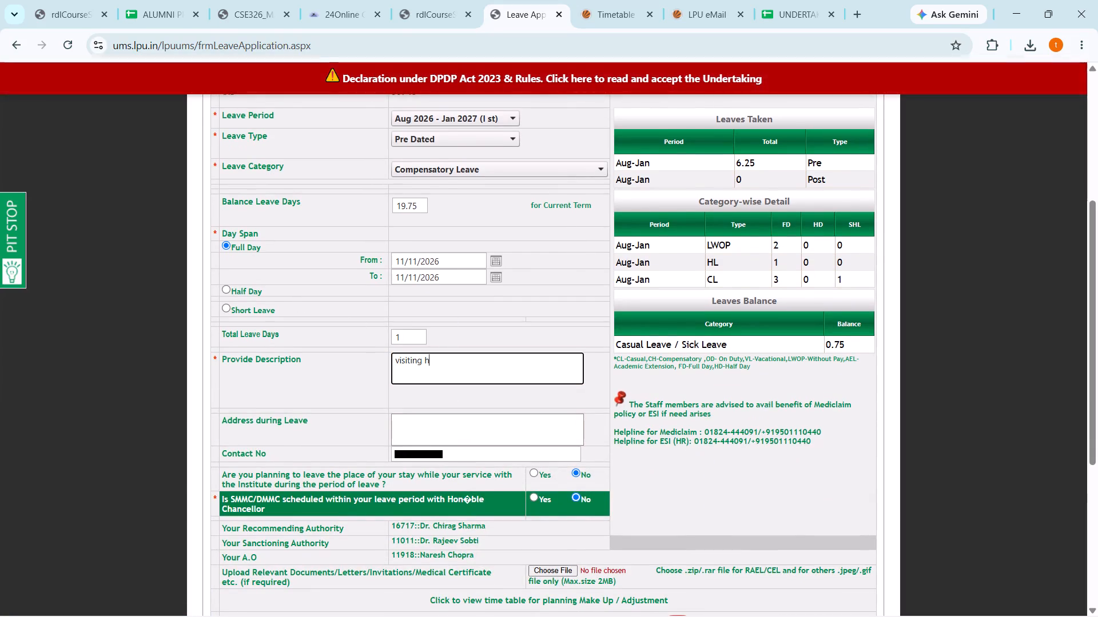
pyautogui.hotkey('ctrl', 'o')
pyautogui.hotkey('ctrl', 'm')
pyautogui.hotkey('ctrl', 'e')
# Add the teaching staff make-up/adjustment details and mark the CSE339 and CSE588 lectures of 11 November as exempt.
pyautogui.keyDown('ctrl'); pyautogui.scroll(-3, 430, 407); pyautogui.keyUp('ctrl')
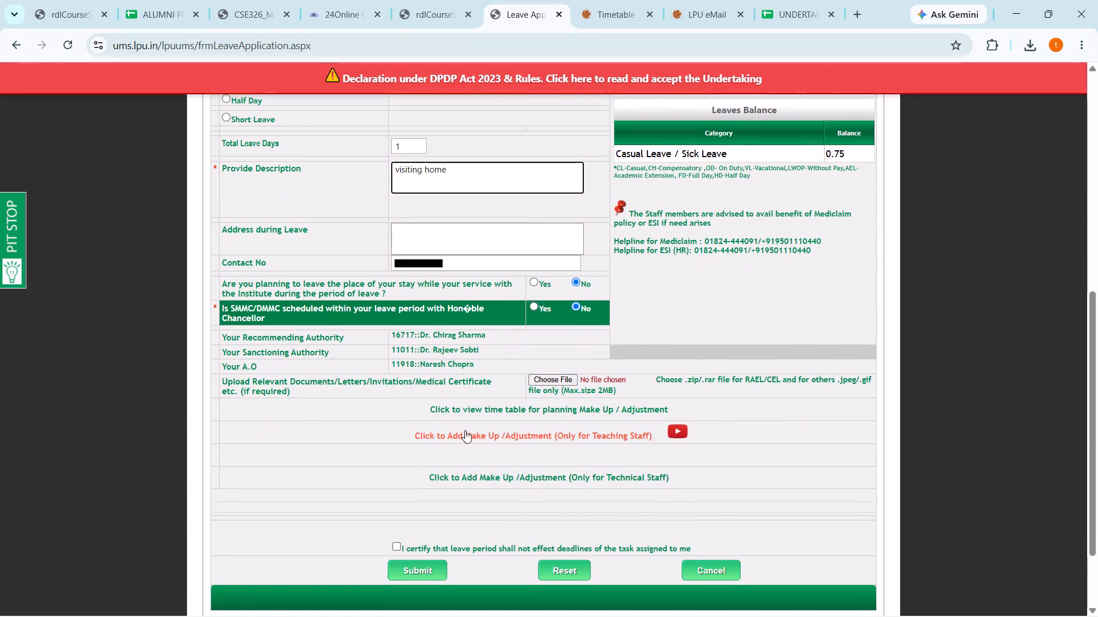
pyautogui.keyDown('ctrl'); pyautogui.click(468, 432); pyautogui.keyUp('ctrl')
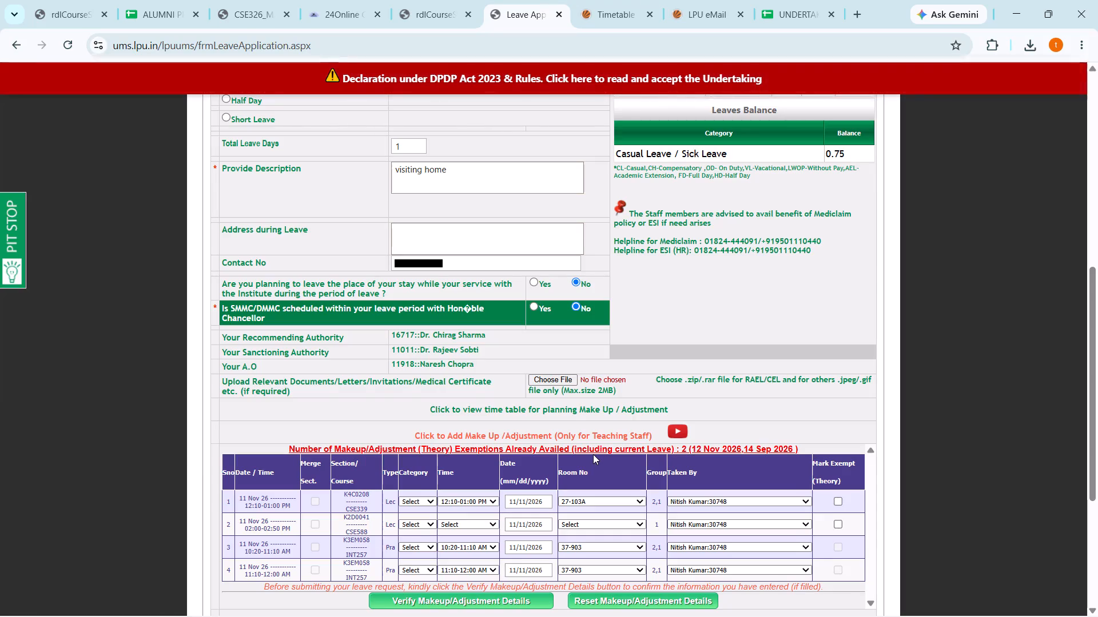
pyautogui.keyDown('ctrl'); pyautogui.scroll(-1, 572, 338); pyautogui.keyUp('ctrl')
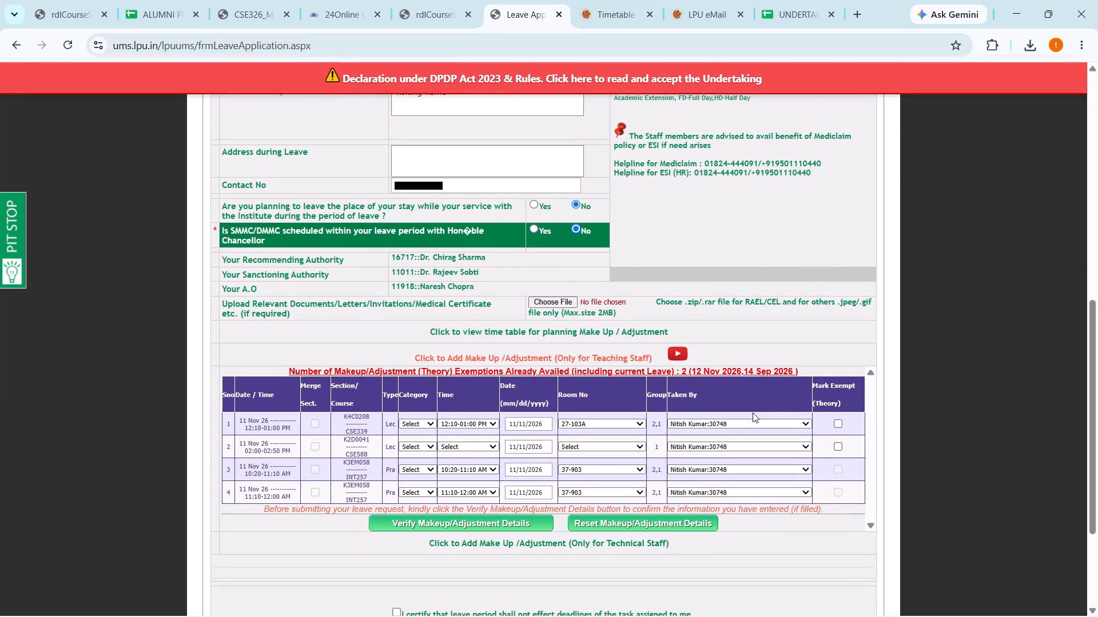
pyautogui.keyDown('ctrl'); pyautogui.click(837, 424); pyautogui.keyUp('ctrl')
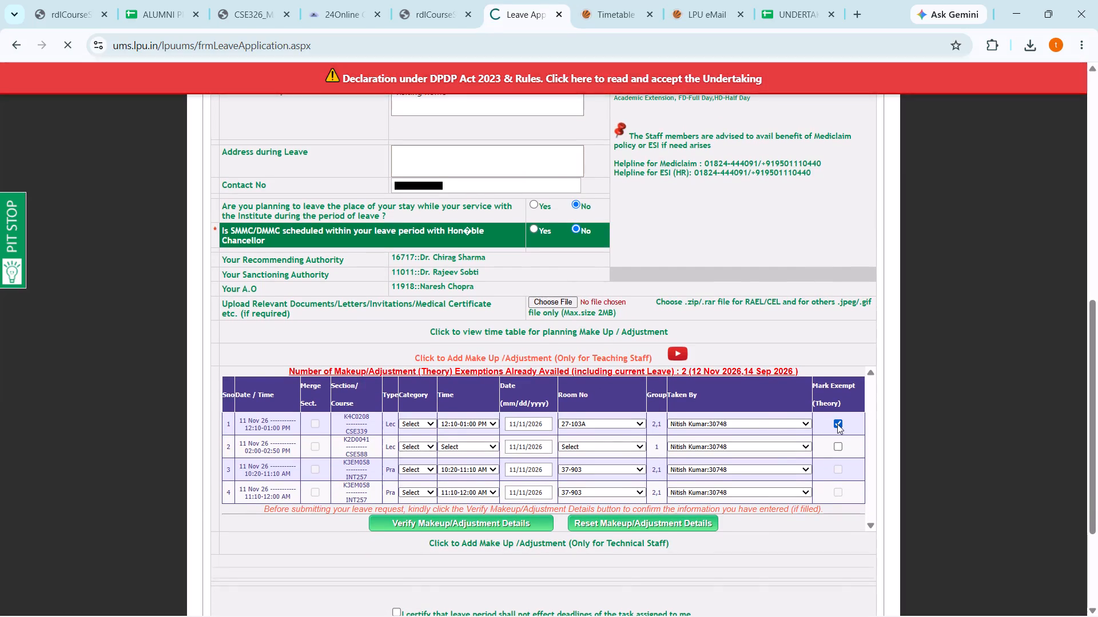
pyautogui.keyDown('ctrl'); pyautogui.scroll(-3, 836, 480); pyautogui.keyUp('ctrl')
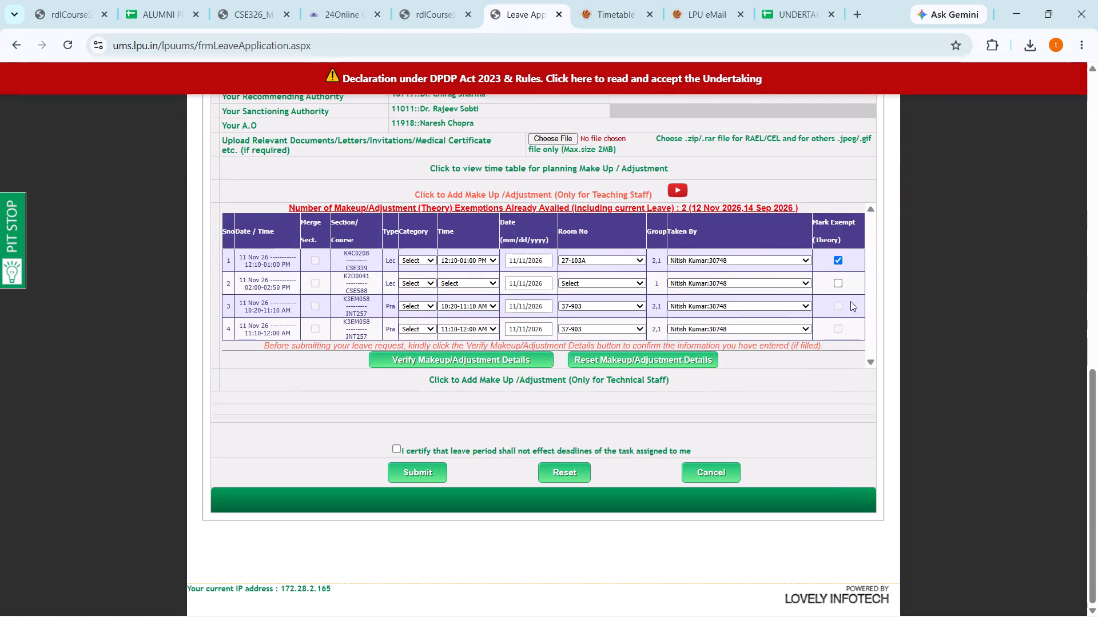
pyautogui.keyDown('ctrl'); pyautogui.click(838, 284); pyautogui.keyUp('ctrl')
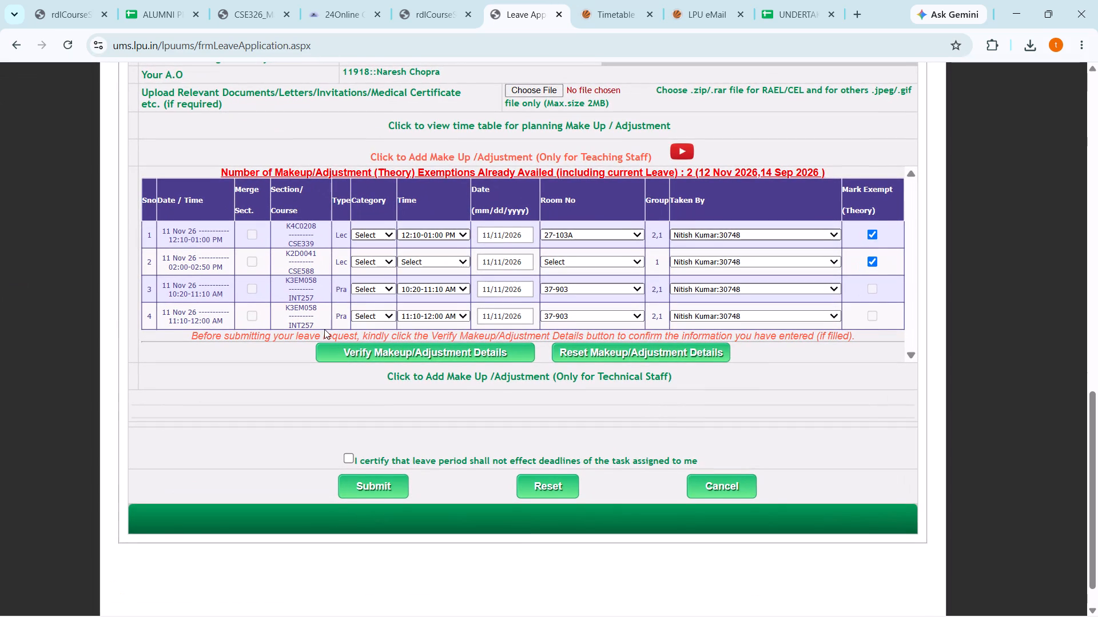
# Set the category to MakeUp for both K3EM058 INT257 practicals, at 10:20-11:10 AM and 11:10-12:00 AM.
pyautogui.keyDown('ctrl'); pyautogui.click(383, 288); pyautogui.keyUp('ctrl')
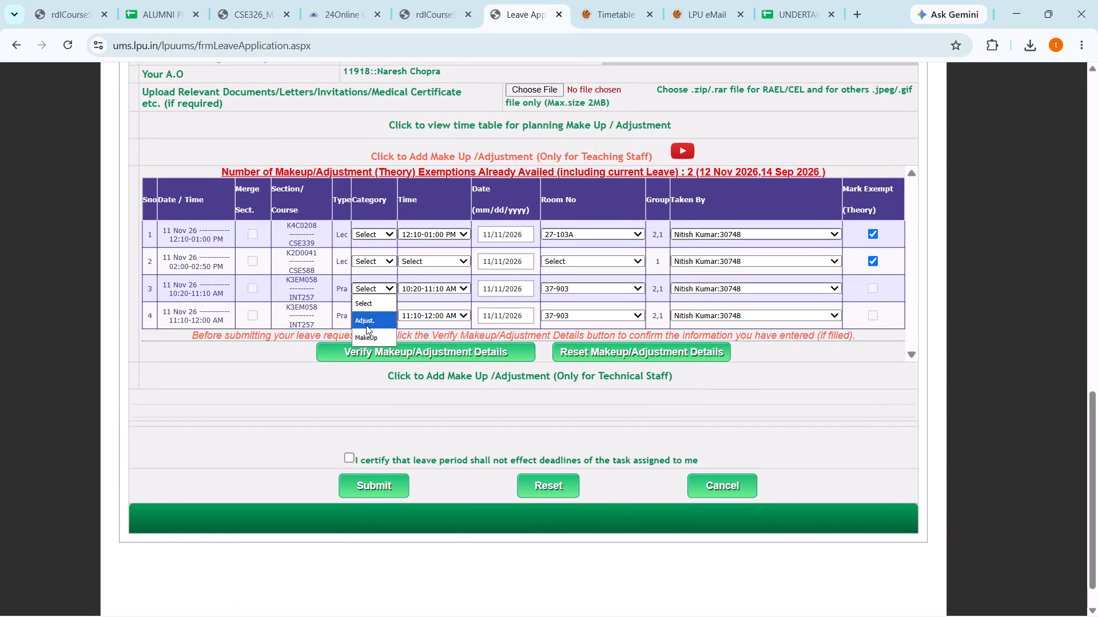
pyautogui.keyDown('ctrl'); pyautogui.click(366, 333); pyautogui.keyUp('ctrl')
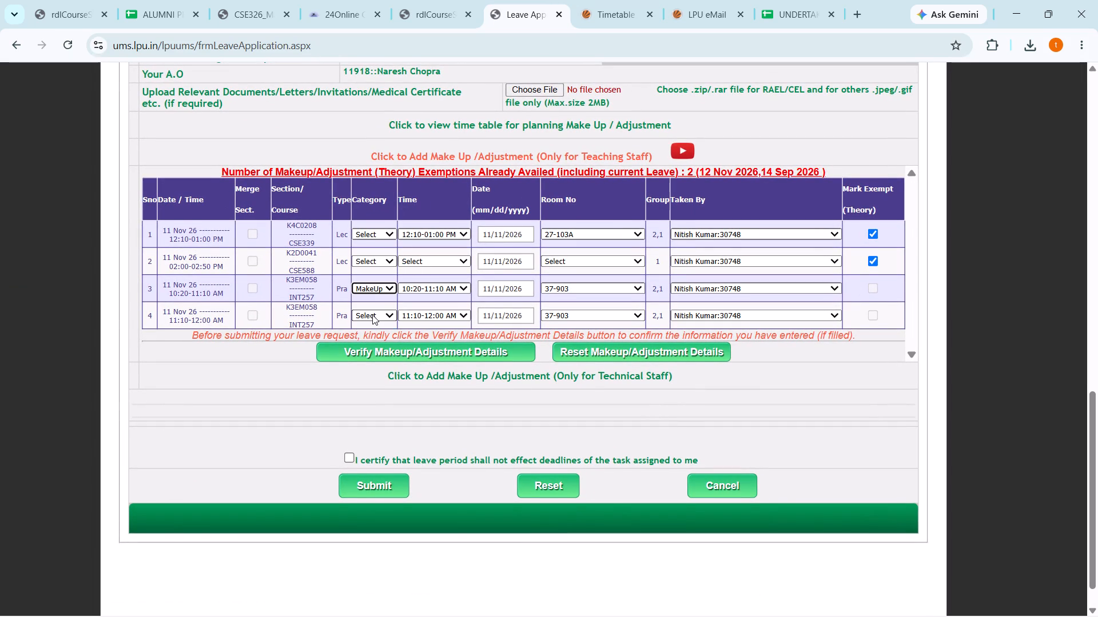
pyautogui.keyDown('ctrl'); pyautogui.click(372, 315); pyautogui.keyUp('ctrl')
pyautogui.keyDown('ctrl'); pyautogui.click(369, 363); pyautogui.keyUp('ctrl')
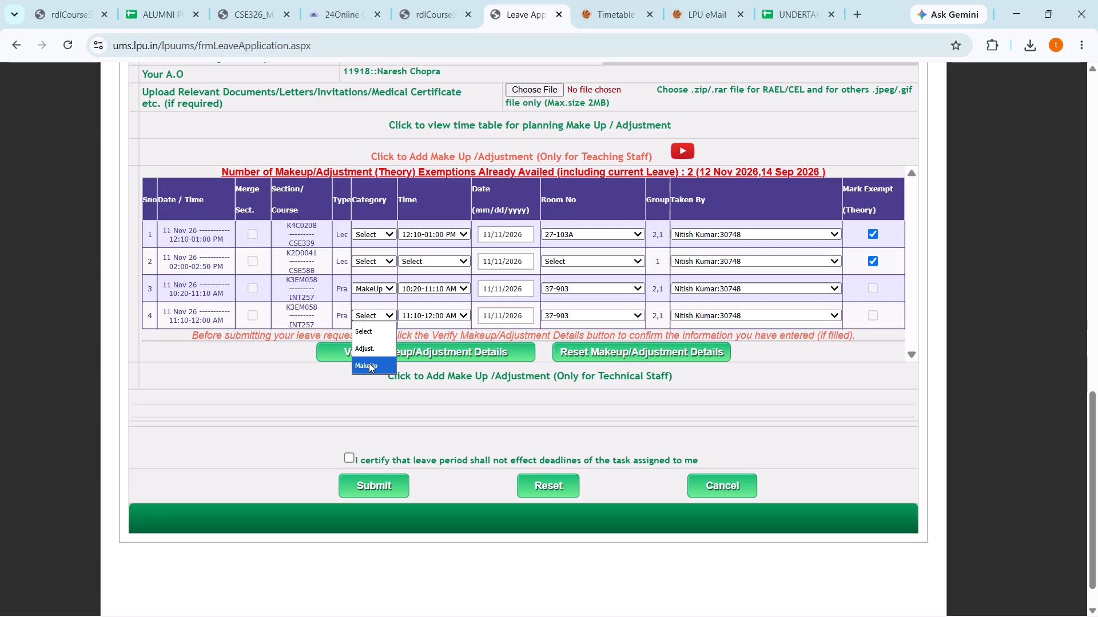
# Set the make-up time to 09:00-09:50 AM for the 10:20 INT257 practical and 09:50-10:40 AM for the 11:10 one.
pyautogui.keyDown('ctrl'); pyautogui.click(453, 288); pyautogui.keyUp('ctrl')
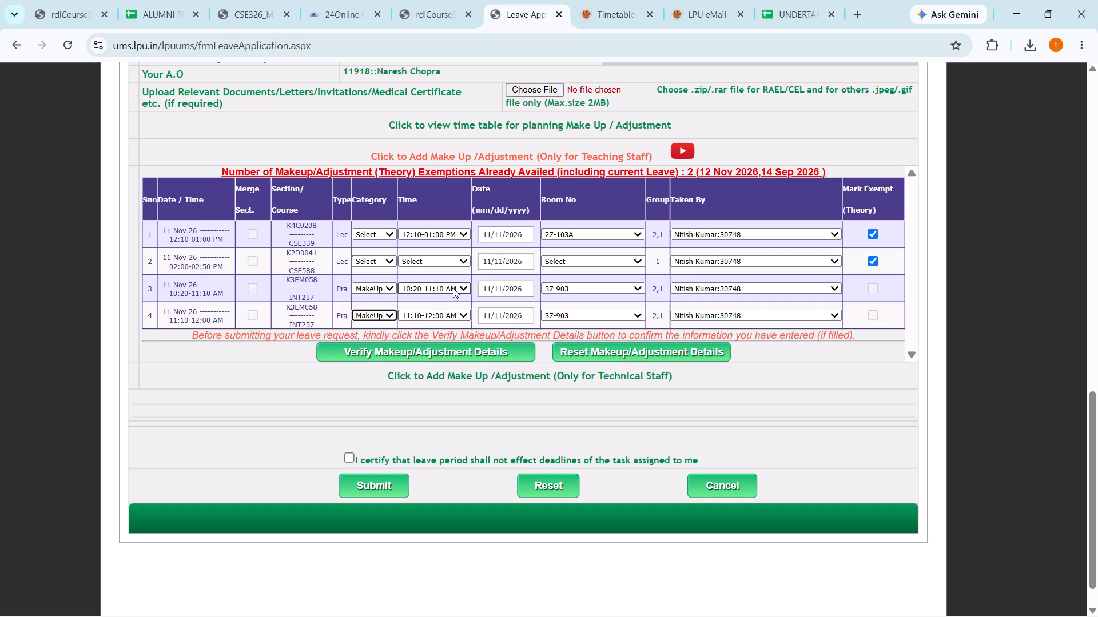
pyautogui.keyDown('ctrl'); pyautogui.click(453, 288); pyautogui.keyUp('ctrl')
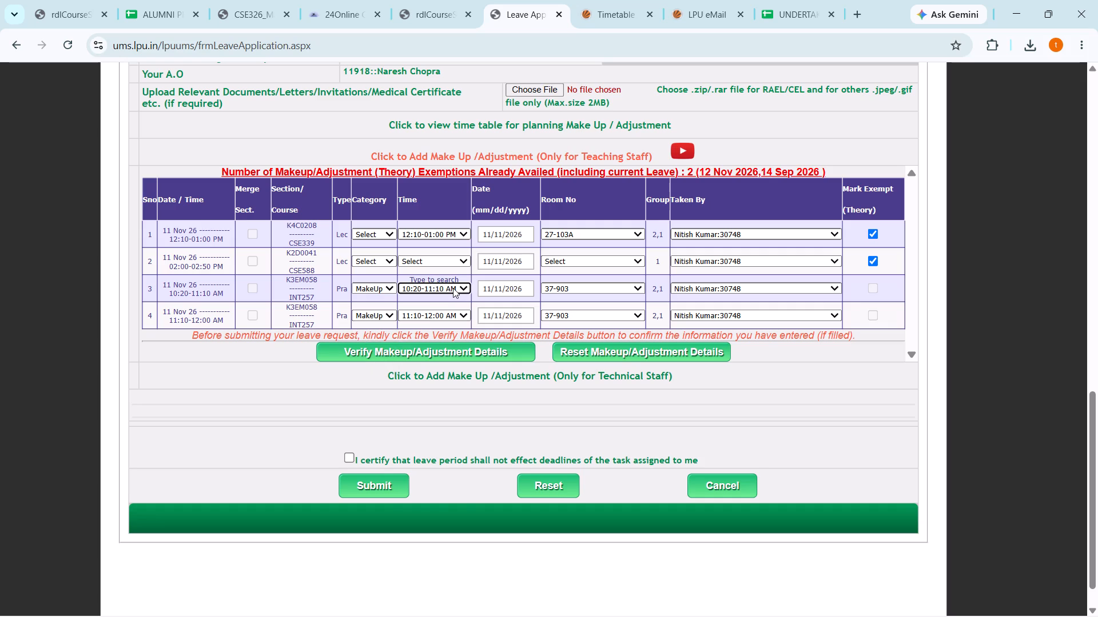
pyautogui.keyDown('ctrl'); pyautogui.click(453, 288); pyautogui.keyUp('ctrl')
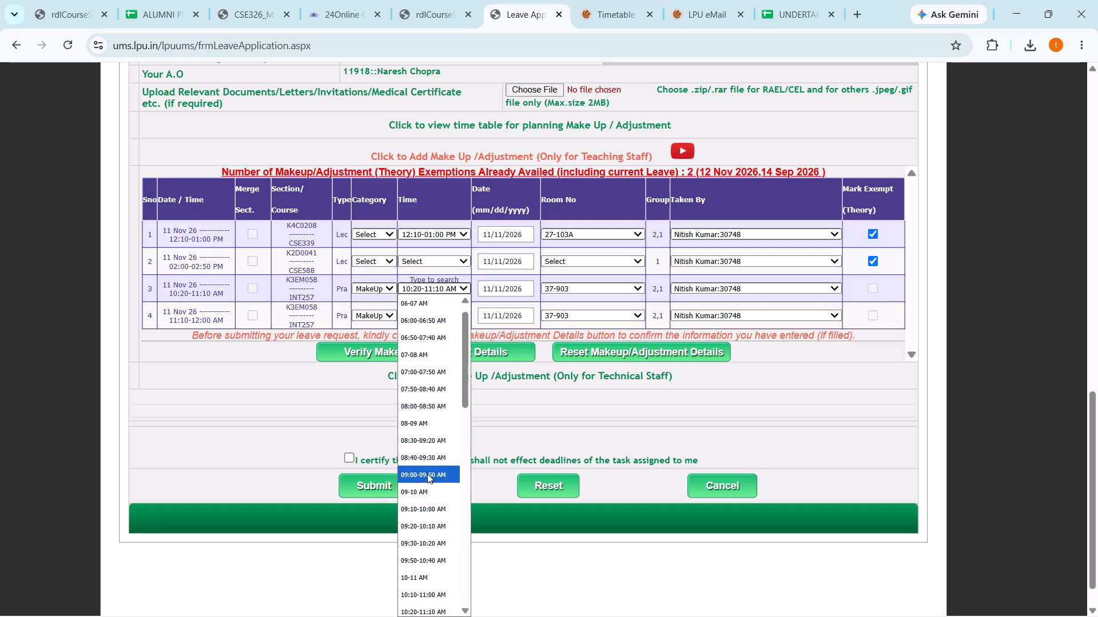
pyautogui.keyDown('ctrl'); pyautogui.click(427, 475); pyautogui.keyUp('ctrl')
pyautogui.keyDown('ctrl'); pyautogui.click(437, 312); pyautogui.keyUp('ctrl')
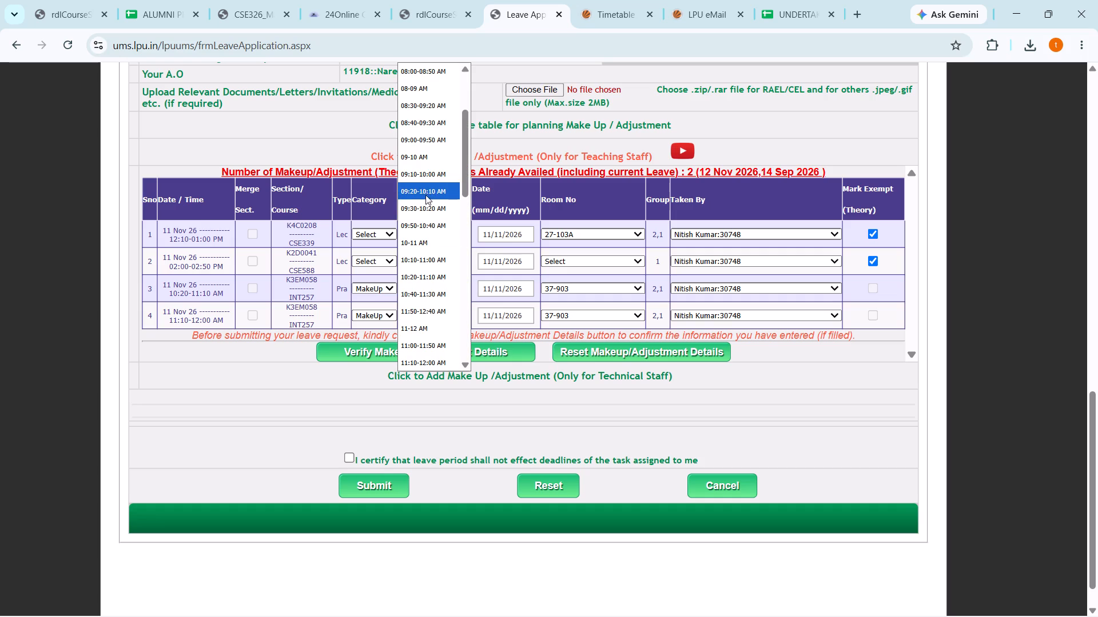
pyautogui.keyDown('ctrl'); pyautogui.click(422, 223); pyautogui.keyUp('ctrl')
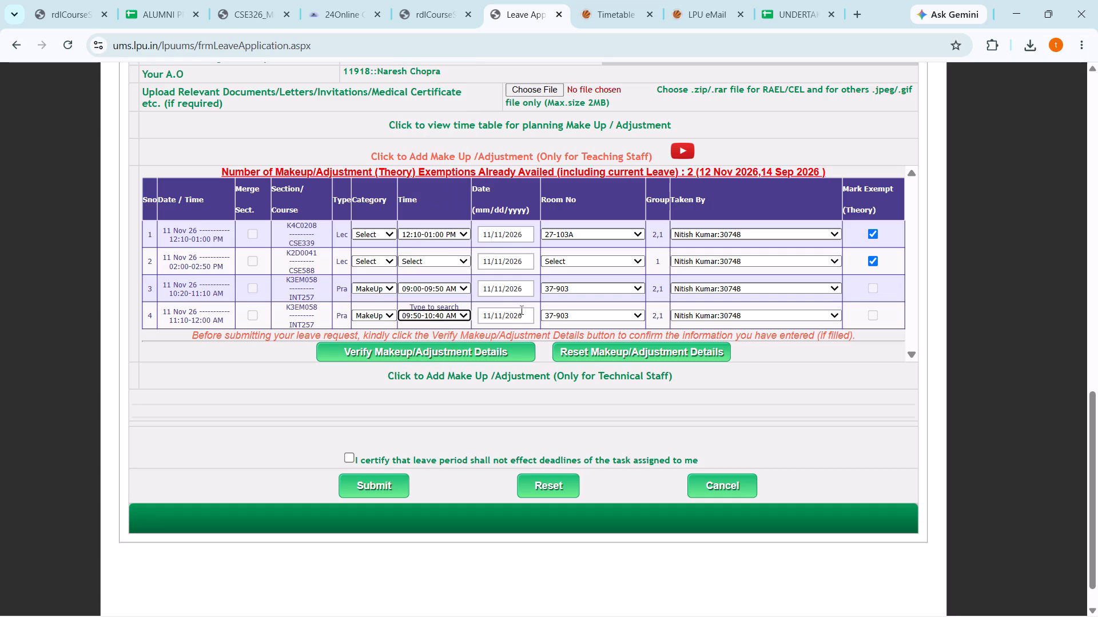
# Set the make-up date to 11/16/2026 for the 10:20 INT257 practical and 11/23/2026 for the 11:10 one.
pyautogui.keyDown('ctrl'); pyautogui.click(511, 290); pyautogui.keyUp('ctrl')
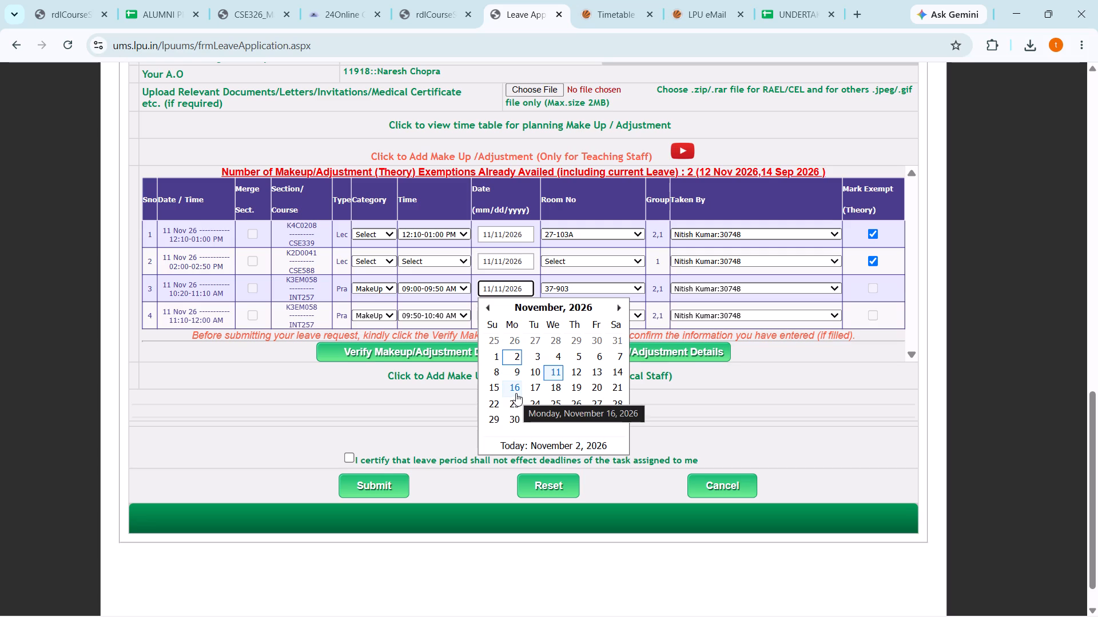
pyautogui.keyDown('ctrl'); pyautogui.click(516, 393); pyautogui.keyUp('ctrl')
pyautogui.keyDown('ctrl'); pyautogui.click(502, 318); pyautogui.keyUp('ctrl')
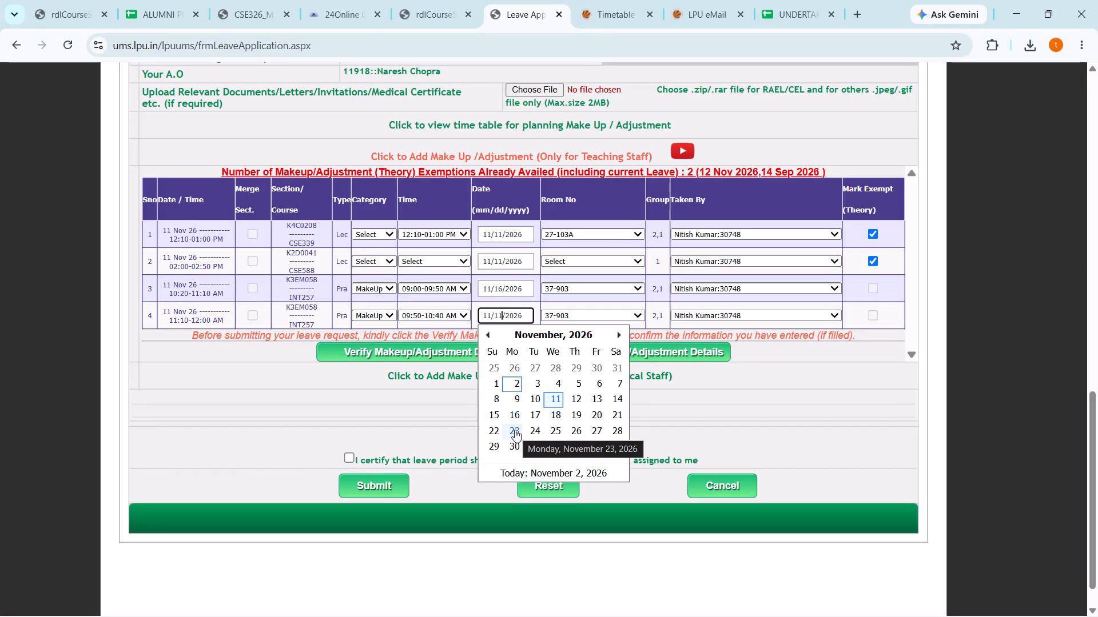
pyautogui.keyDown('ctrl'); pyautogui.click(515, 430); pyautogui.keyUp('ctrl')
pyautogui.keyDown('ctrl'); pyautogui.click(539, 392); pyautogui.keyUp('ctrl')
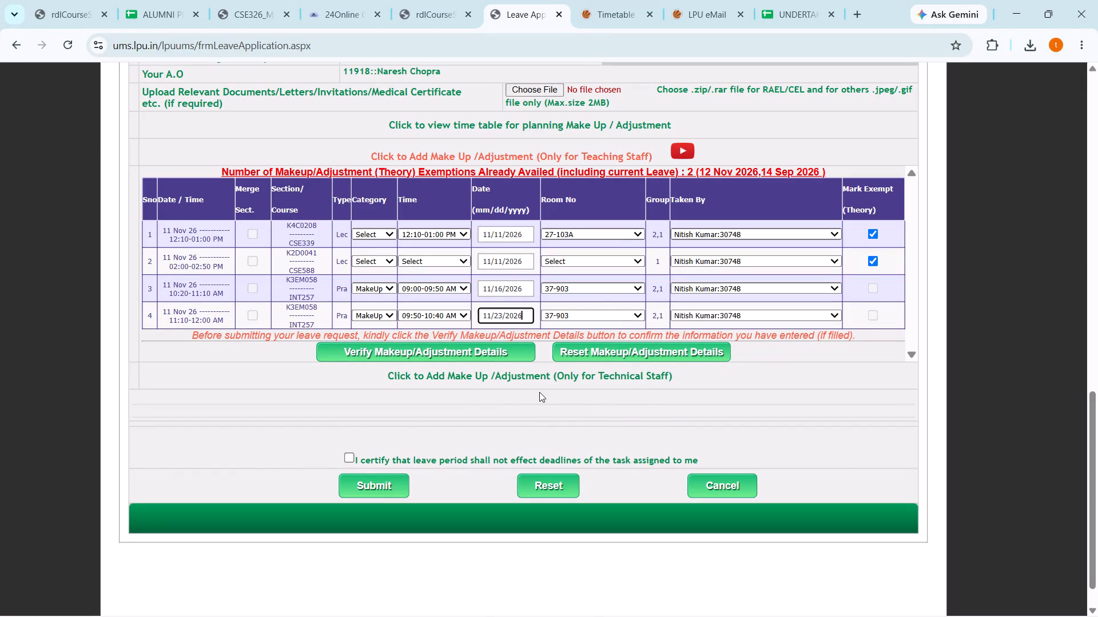
# Assign room 27-405 to the make-up of the 10:20-11:10 AM INT257 practical.
pyautogui.keyDown('ctrl'); pyautogui.click(588, 288); pyautogui.keyUp('ctrl')
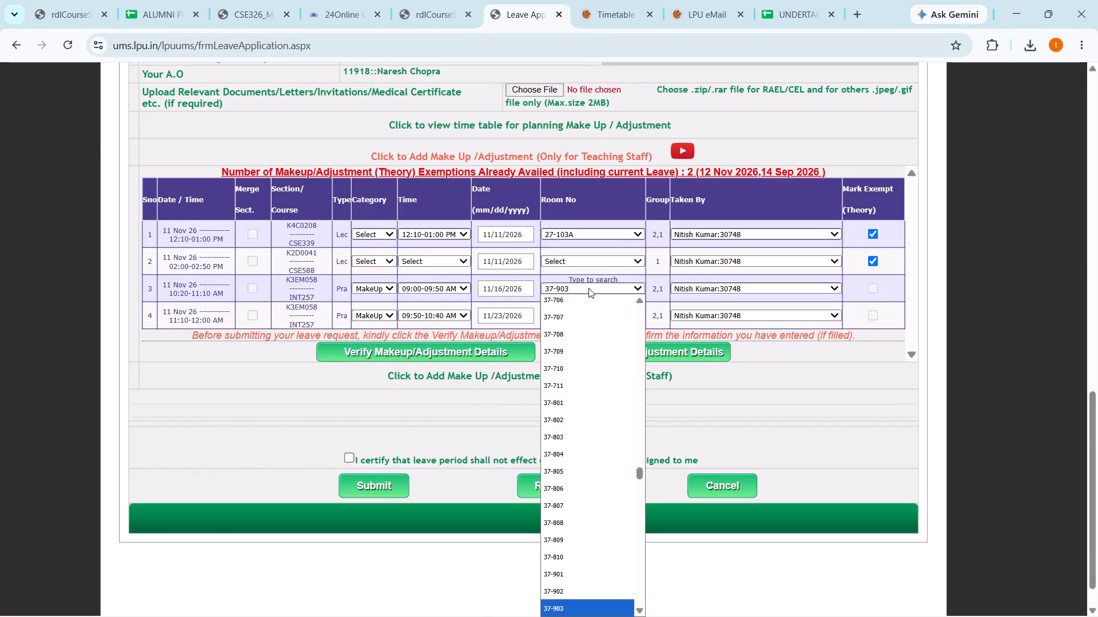
pyautogui.write('27')
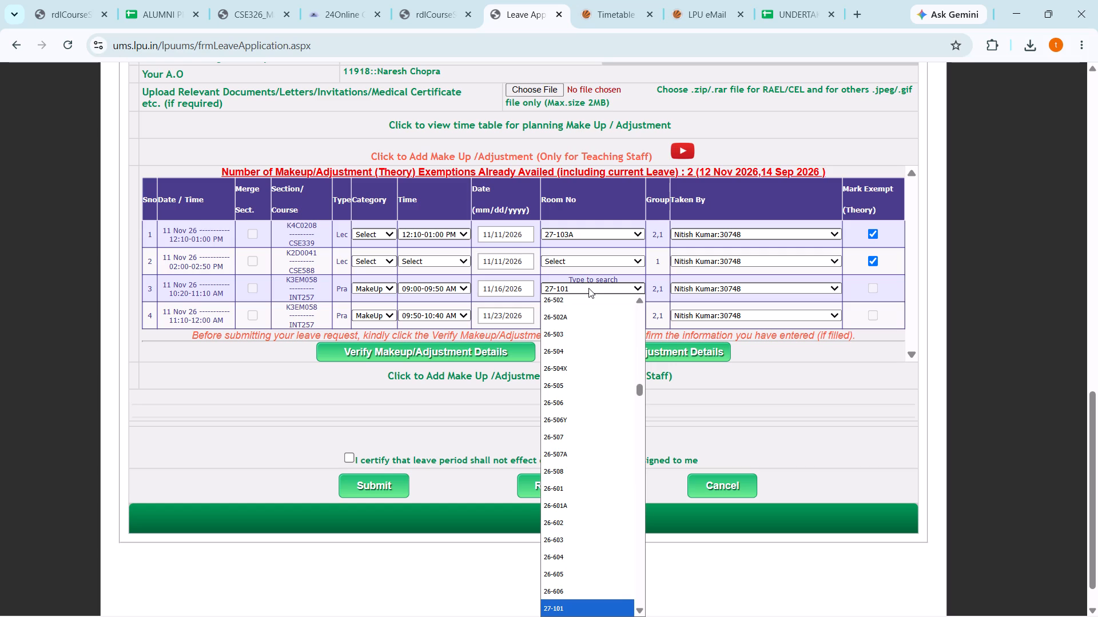
pyautogui.keyDown('ctrl'); pyautogui.scroll(-2, 580, 491); pyautogui.keyUp('ctrl')
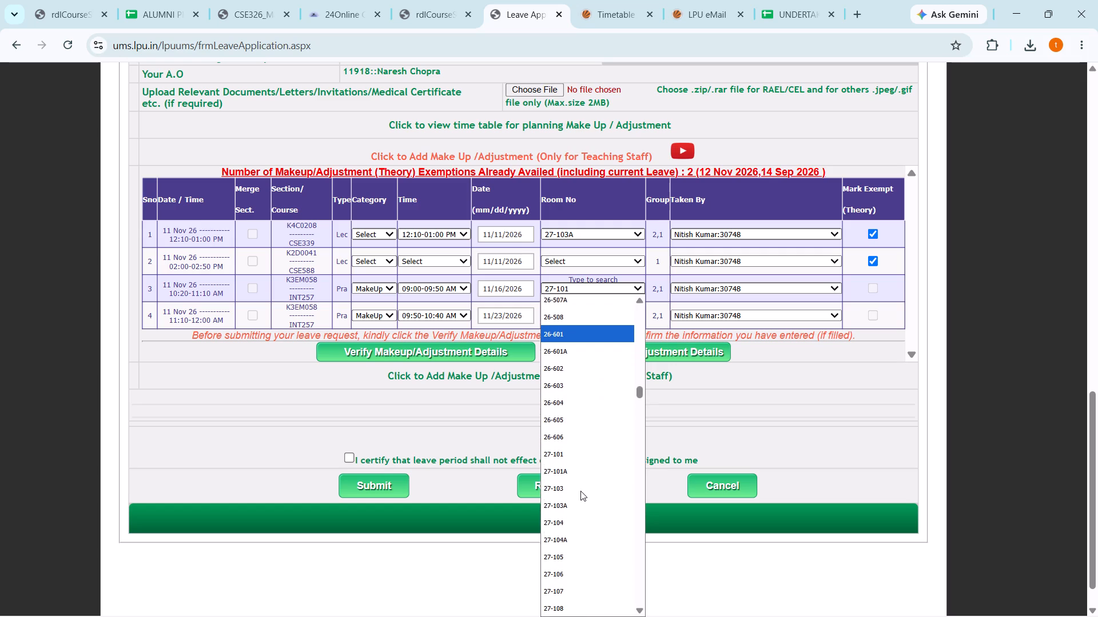
pyautogui.keyDown('ctrl'); pyautogui.scroll(-3, 580, 491); pyautogui.keyUp('ctrl')
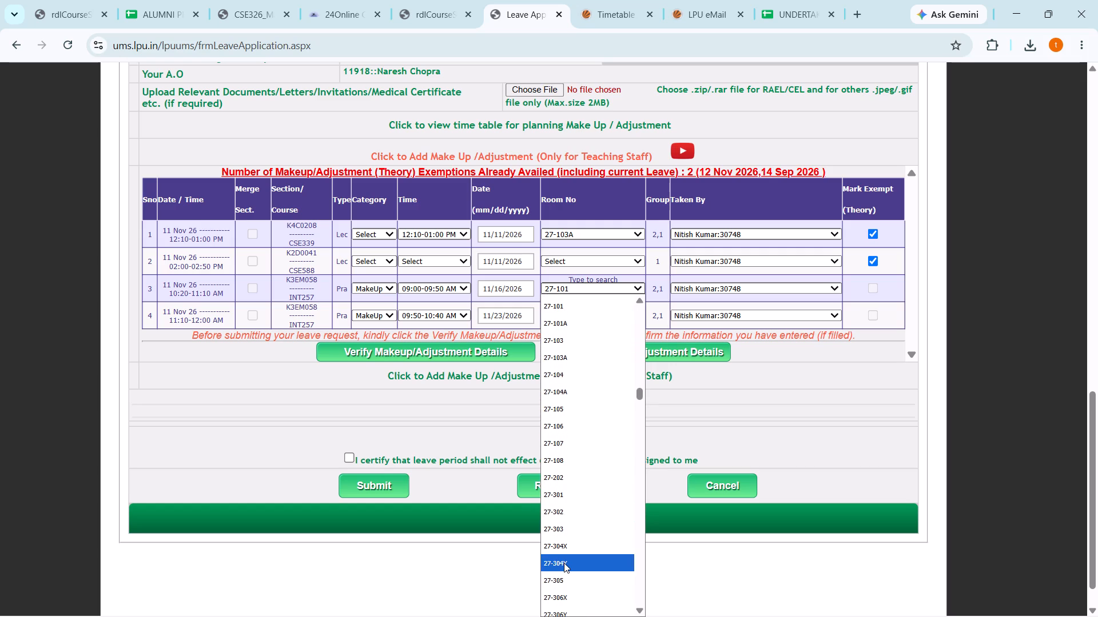
pyautogui.keyDown('ctrl'); pyautogui.scroll(-3, 564, 563); pyautogui.keyUp('ctrl')
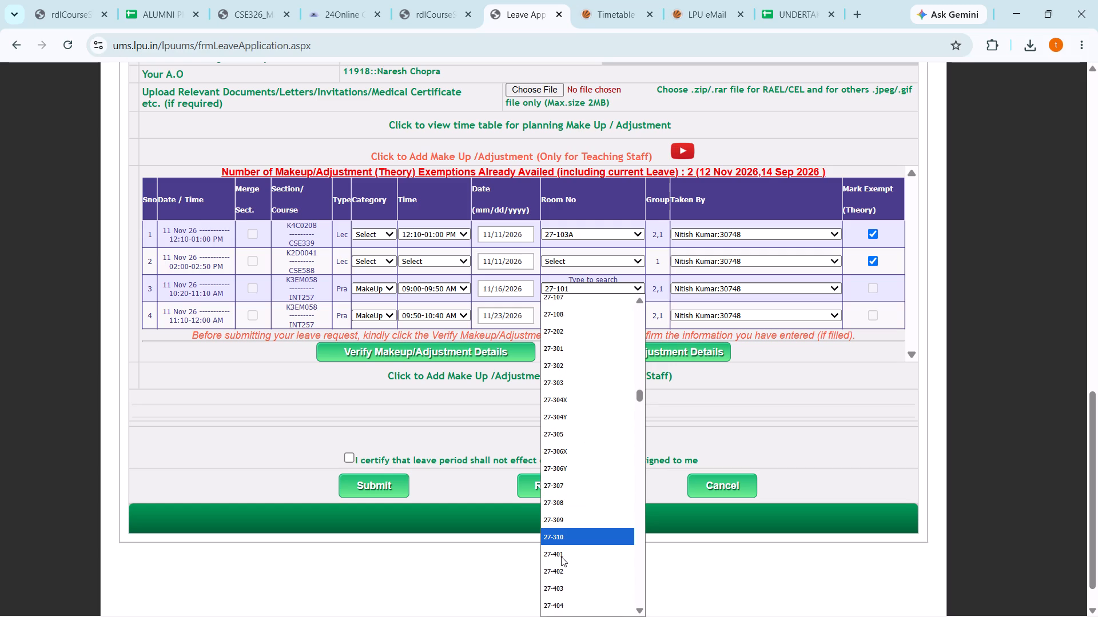
pyautogui.keyDown('ctrl'); pyautogui.scroll(-1, 561, 556); pyautogui.keyUp('ctrl')
pyautogui.keyDown('ctrl'); pyautogui.click(567, 591); pyautogui.keyUp('ctrl')
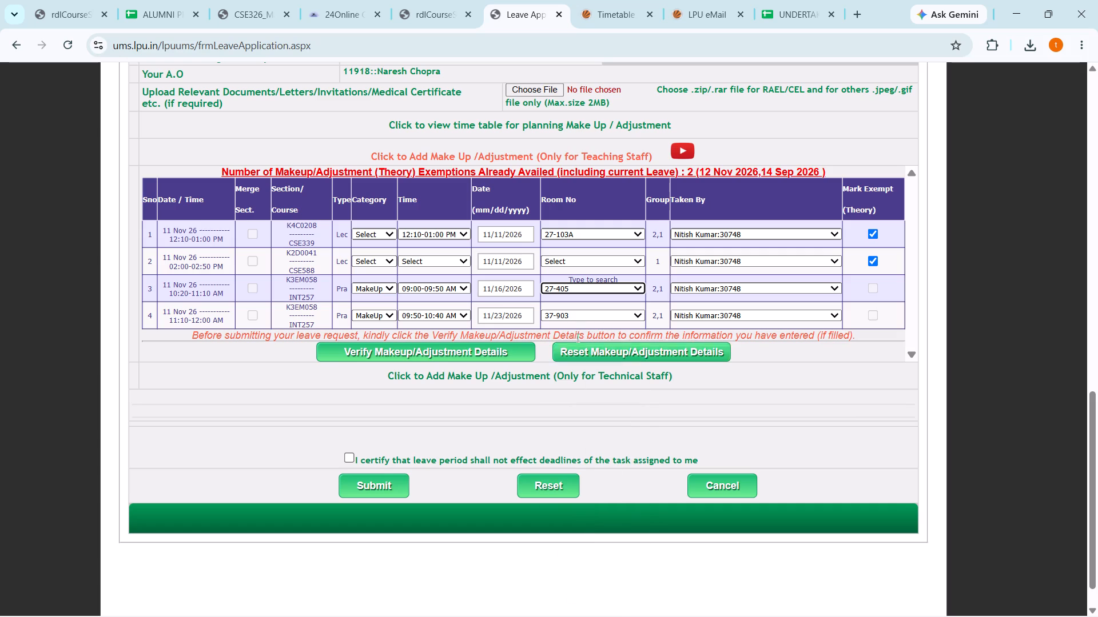
# Assign room 27-405 to the make-up of the 11:10-12:00 AM INT257 practical.
pyautogui.keyDown('ctrl'); pyautogui.click(567, 315); pyautogui.keyUp('ctrl')
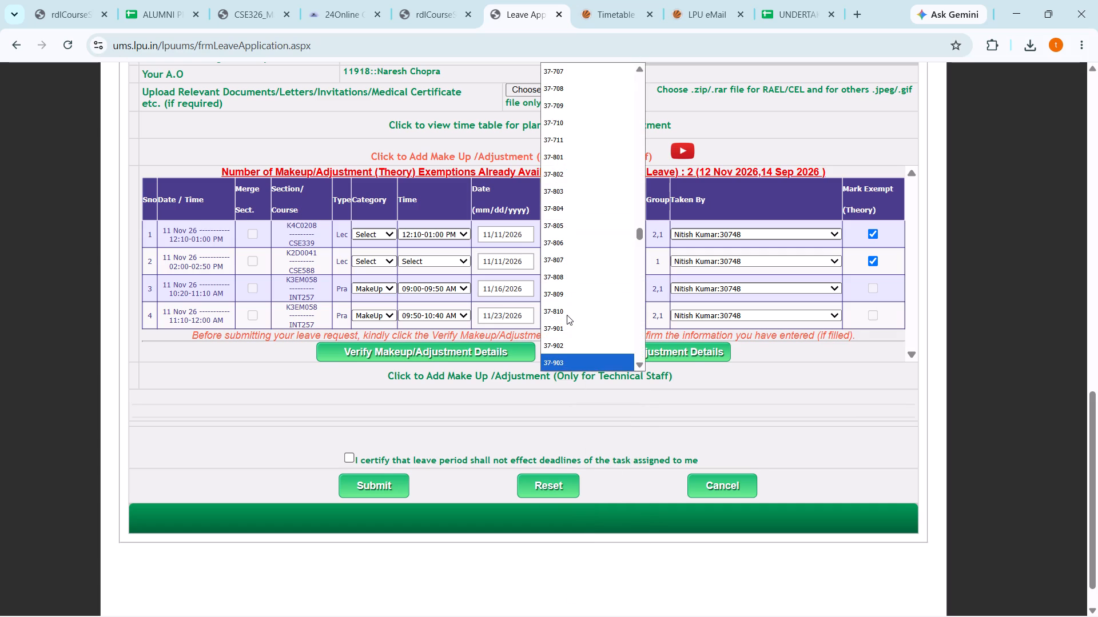
pyautogui.write('27')
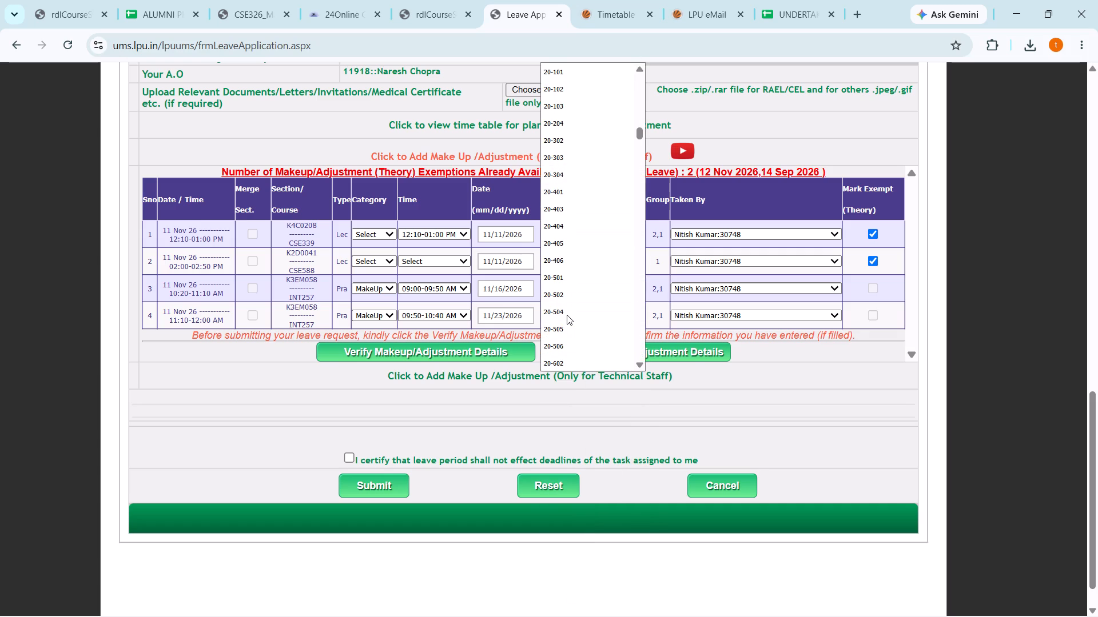
pyautogui.keyDown('ctrl'); pyautogui.scroll(-5, 567, 315); pyautogui.keyUp('ctrl')
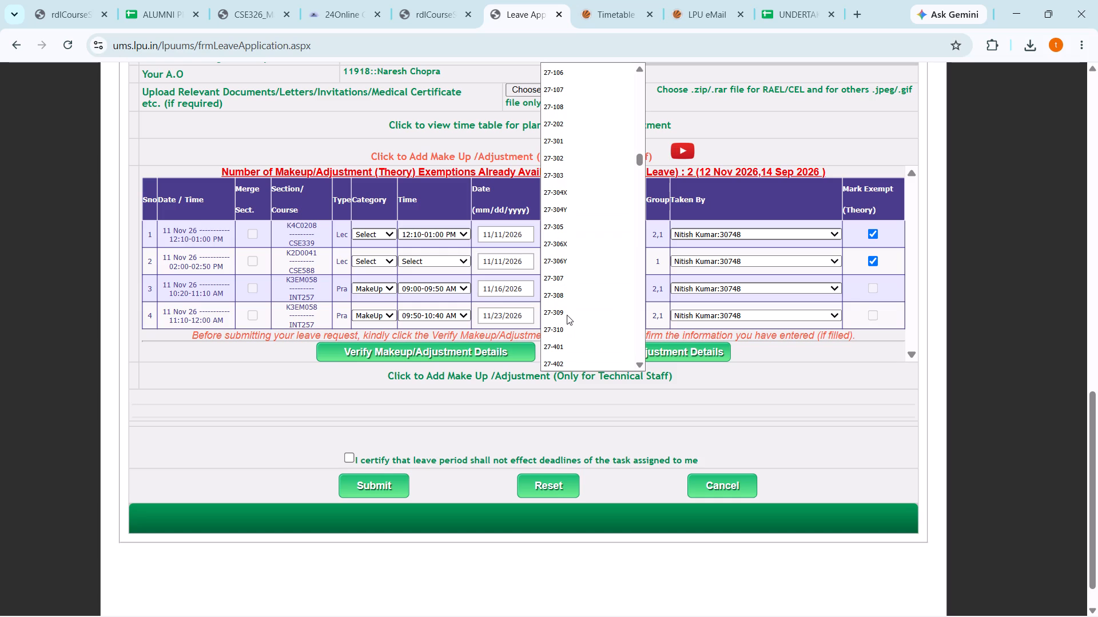
pyautogui.keyDown('ctrl'); pyautogui.scroll(-4, 567, 315); pyautogui.keyUp('ctrl')
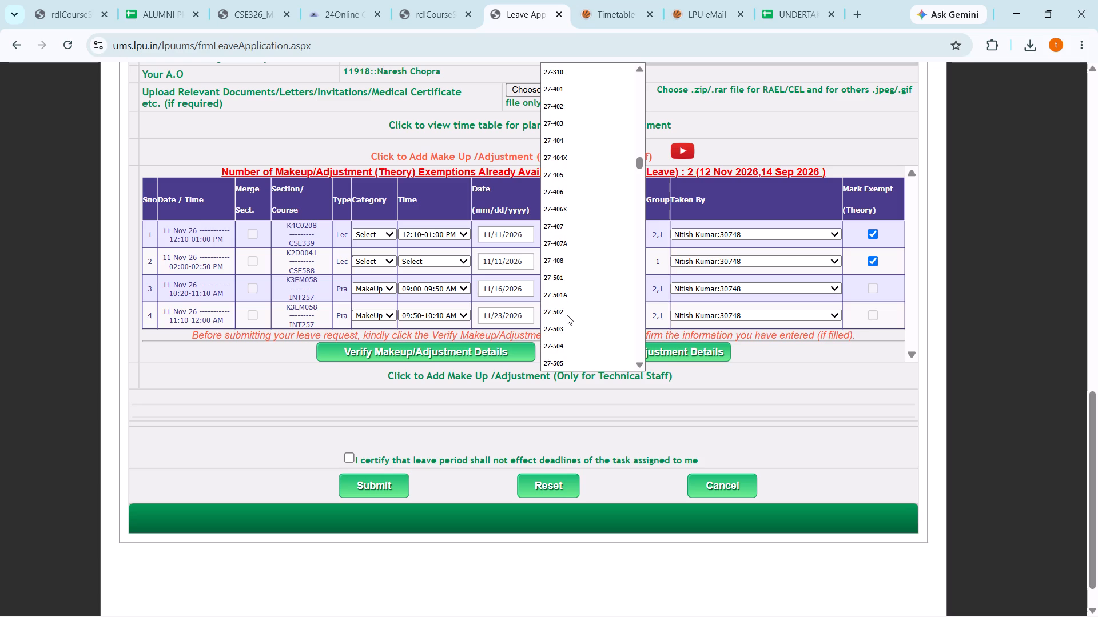
pyautogui.keyDown('ctrl'); pyautogui.scroll(-1, 567, 315); pyautogui.keyUp('ctrl')
pyautogui.keyDown('ctrl'); pyautogui.click(579, 169); pyautogui.keyUp('ctrl')
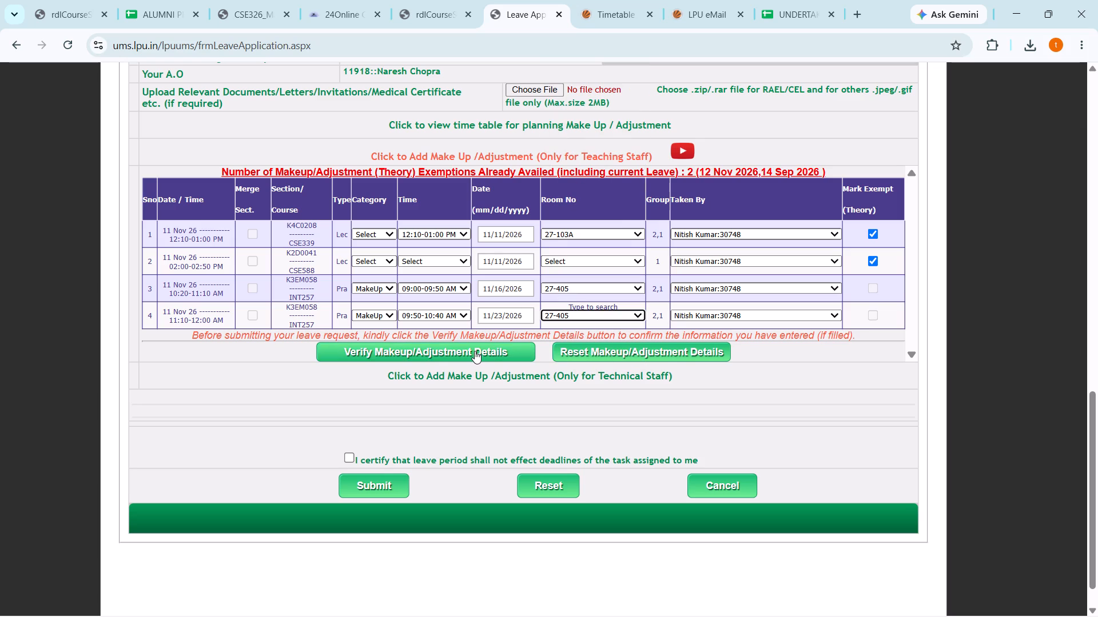
# Verify the entered make-up/adjustment details.
pyautogui.keyDown('ctrl'); pyautogui.click(457, 345); pyautogui.keyUp('ctrl')
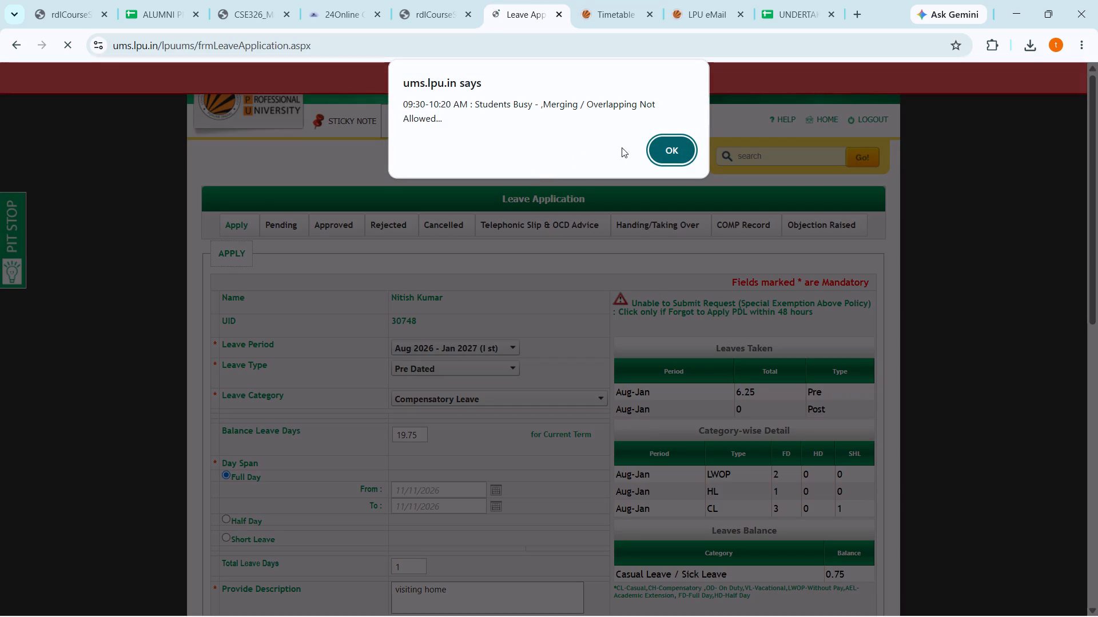
pyautogui.keyDown('ctrl'); pyautogui.click(668, 151); pyautogui.keyUp('ctrl')
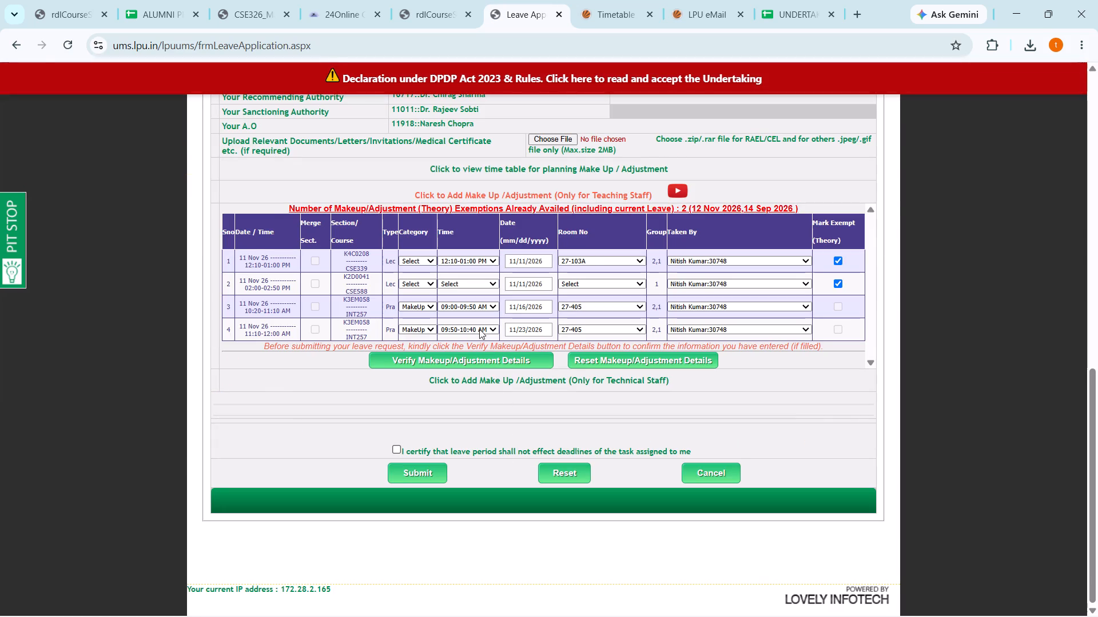
# Set the make-up time of the 11:10-12:00 AM INT257 practical to 09:00-09:50 AM and verify the make-up details again.
pyautogui.keyDown('ctrl'); pyautogui.click(476, 329); pyautogui.keyUp('ctrl')
pyautogui.keyDown('ctrl'); pyautogui.click(476, 329); pyautogui.keyUp('ctrl')
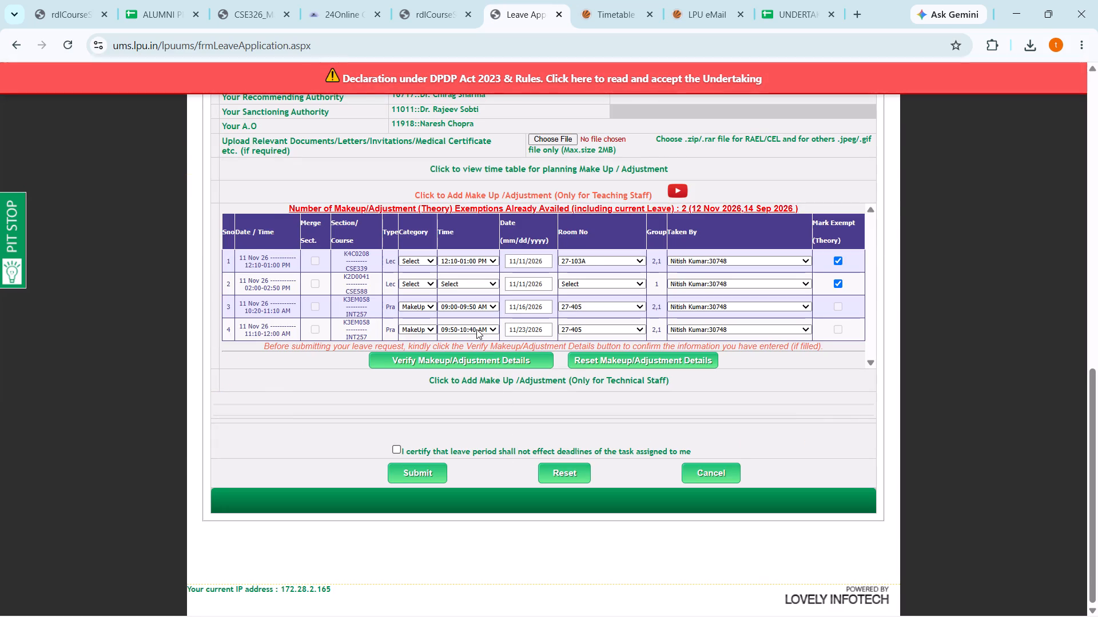
pyautogui.keyDown('ctrl'); pyautogui.click(457, 323); pyautogui.keyUp('ctrl')
pyautogui.keyDown('ctrl'); pyautogui.doubleClick(455, 328); pyautogui.keyUp('ctrl')
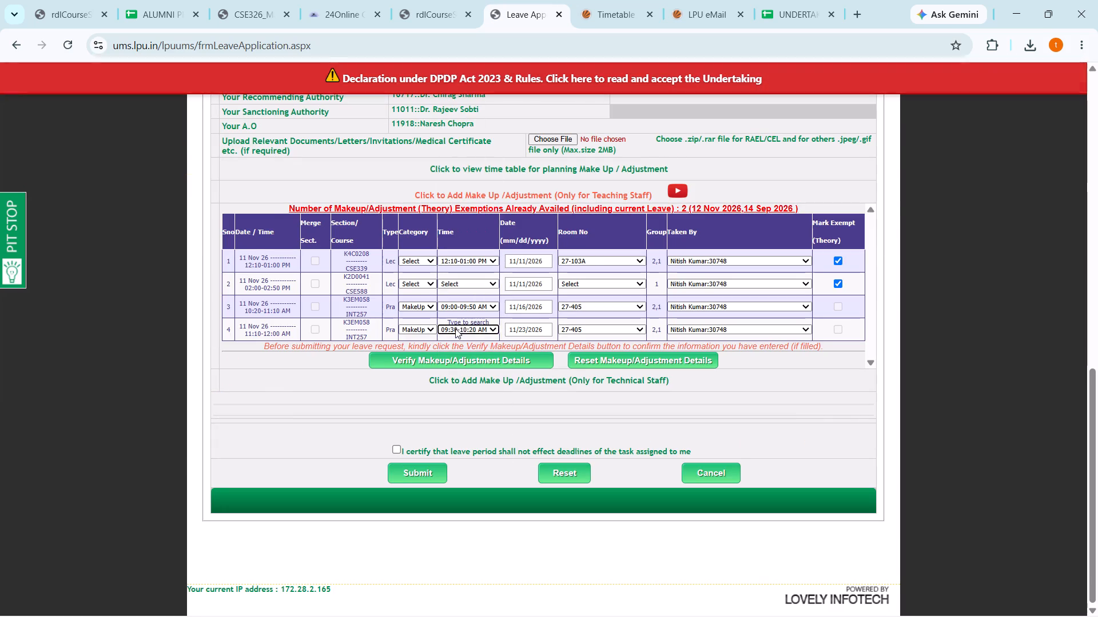
pyautogui.keyDown('ctrl'); pyautogui.click(455, 328); pyautogui.keyUp('ctrl')
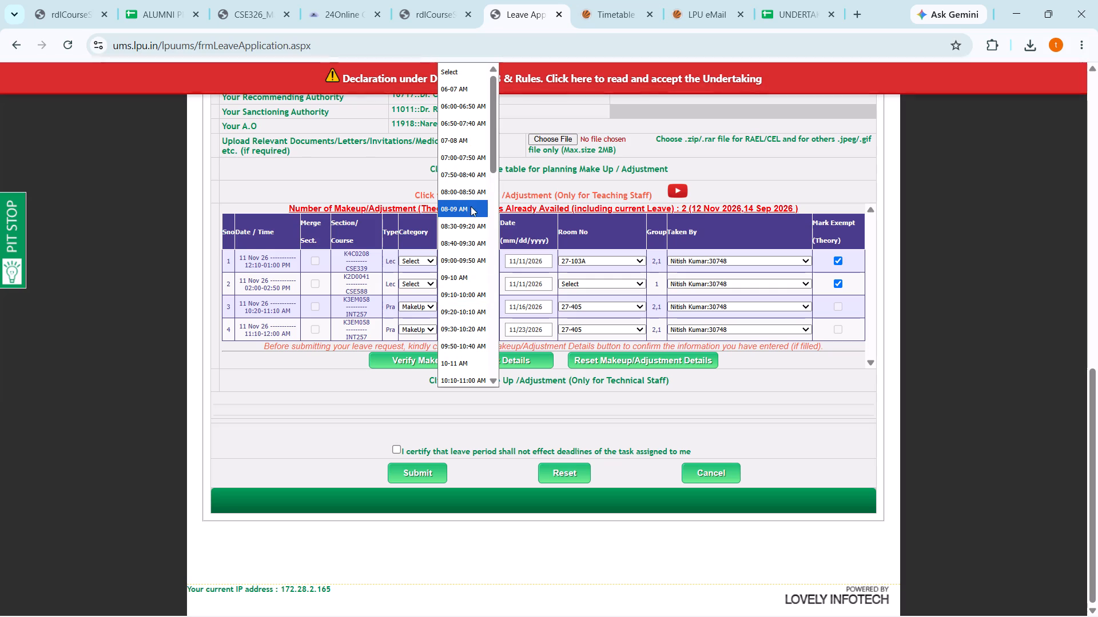
pyautogui.keyDown('ctrl'); pyautogui.click(459, 259); pyautogui.keyUp('ctrl')
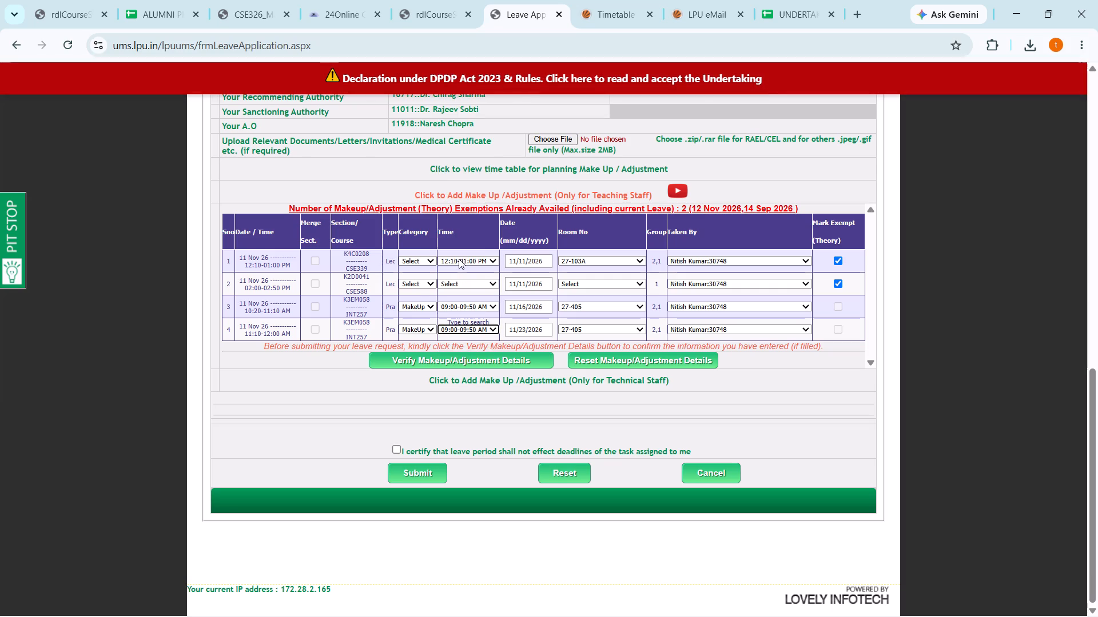
pyautogui.keyDown('ctrl'); pyautogui.click(431, 359); pyautogui.keyUp('ctrl')
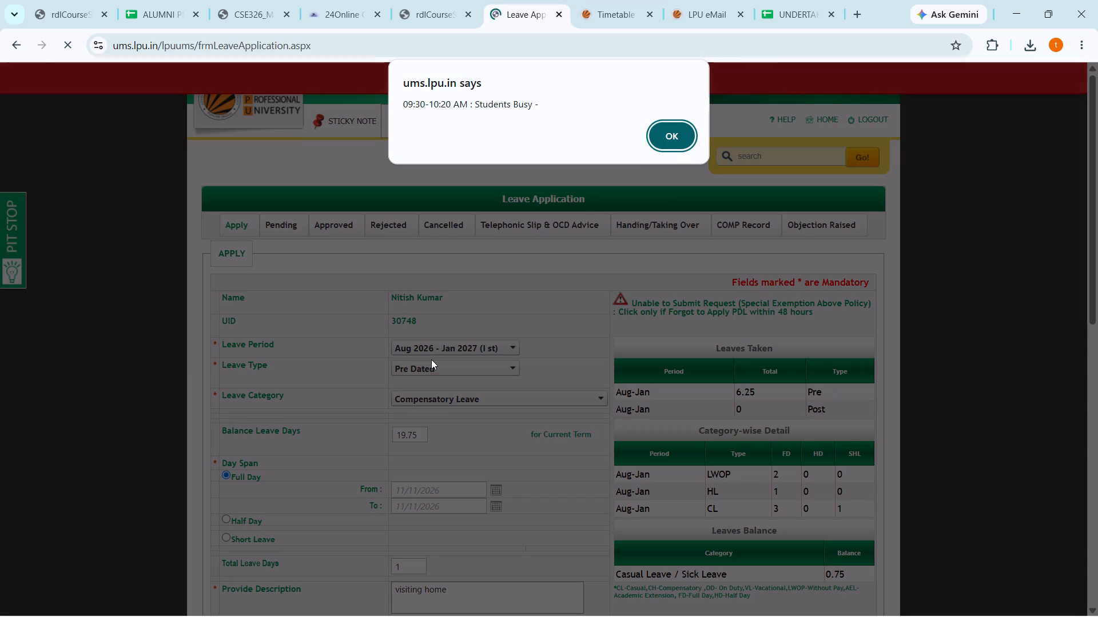
pyautogui.keyDown('ctrl'); pyautogui.click(669, 141); pyautogui.keyUp('ctrl')
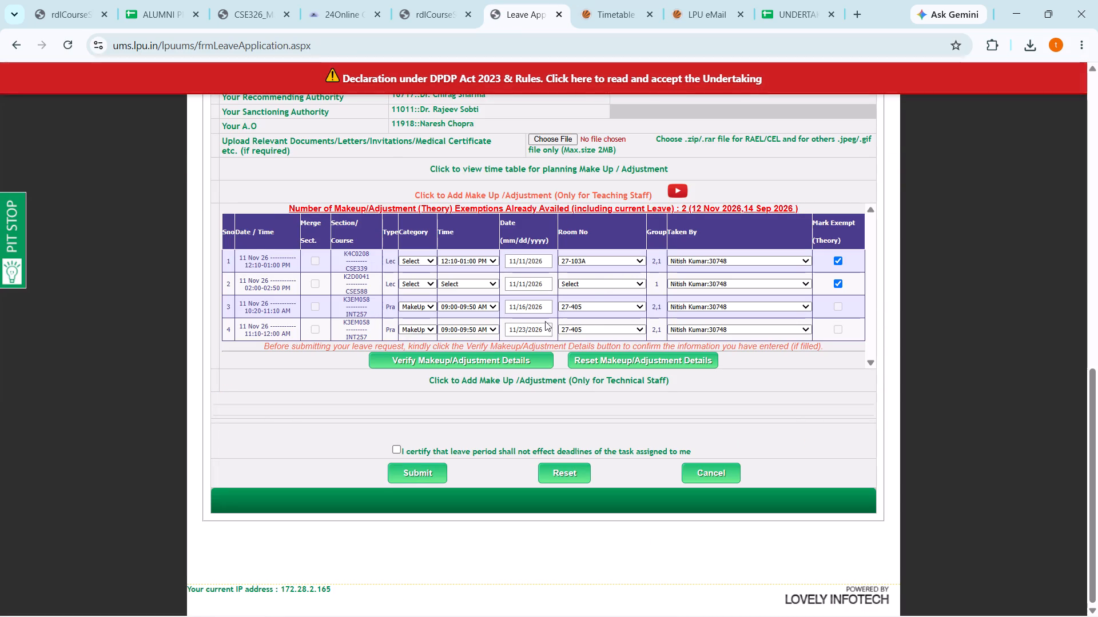
# Set the make-up date of both K3EM058 INT257 practicals to 11/18/2026.
pyautogui.keyDown('ctrl'); pyautogui.click(530, 329); pyautogui.keyUp('ctrl')
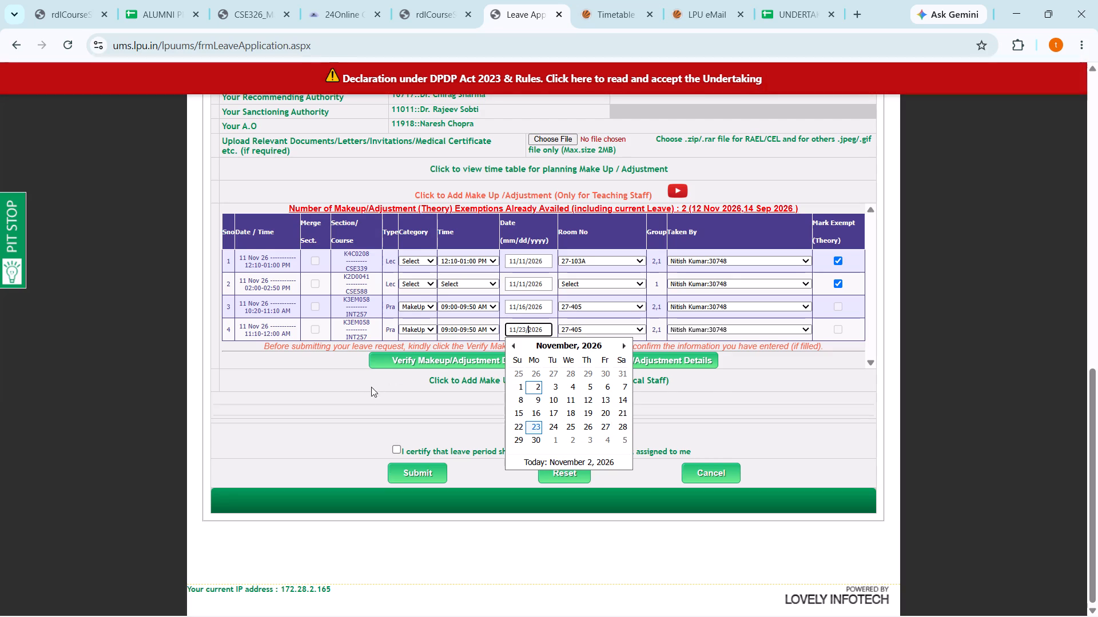
pyautogui.keyDown('ctrl'); pyautogui.click(351, 416); pyautogui.keyUp('ctrl')
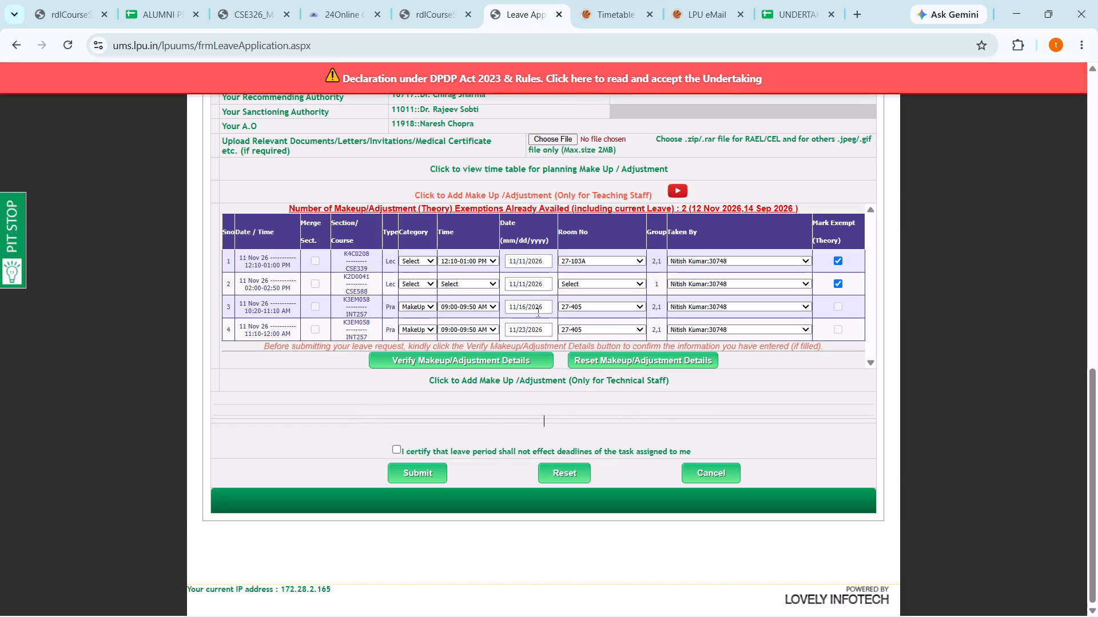
pyautogui.keyDown('ctrl'); pyautogui.click(522, 310); pyautogui.keyUp('ctrl')
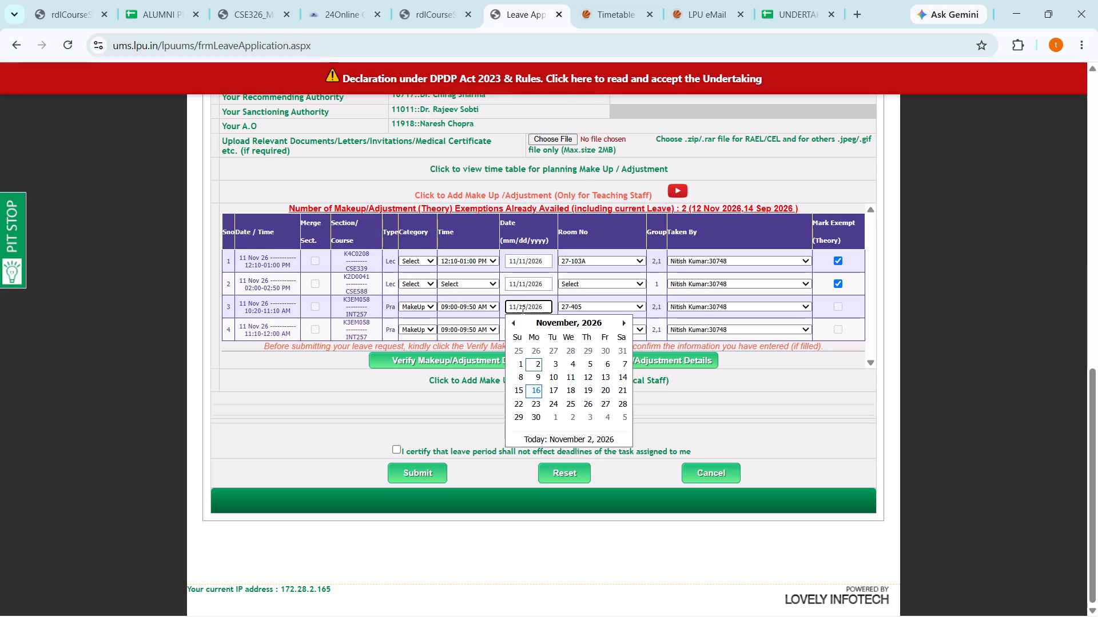
pyautogui.keyDown('ctrl'); pyautogui.click(570, 384); pyautogui.keyUp('ctrl')
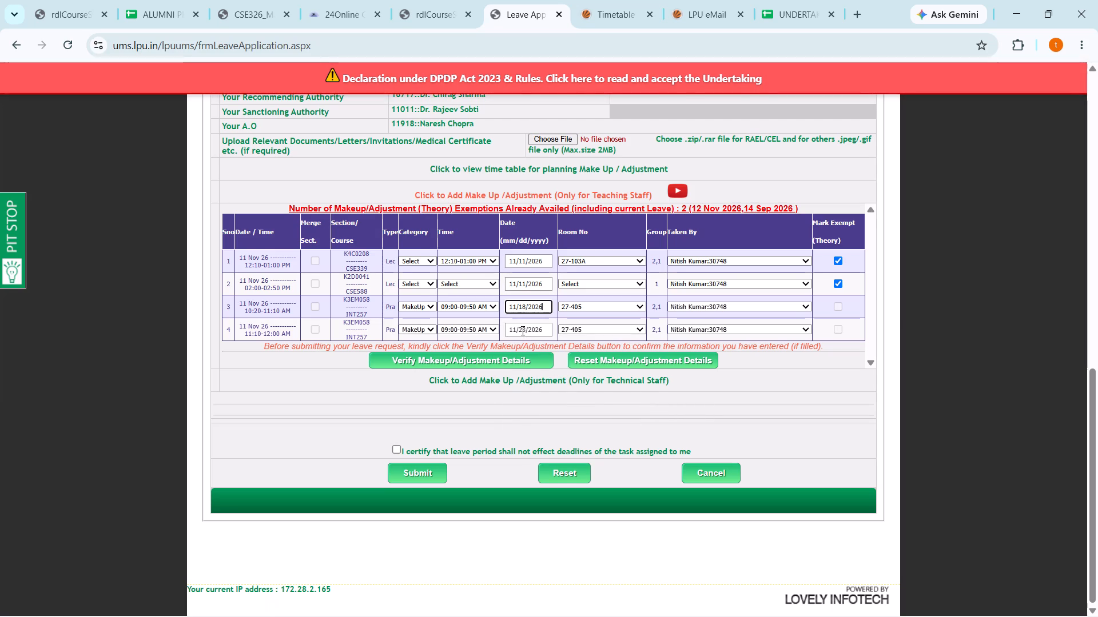
pyautogui.keyDown('ctrl'); pyautogui.click(522, 330); pyautogui.keyUp('ctrl')
pyautogui.keyDown('ctrl'); pyautogui.click(569, 411); pyautogui.keyUp('ctrl')
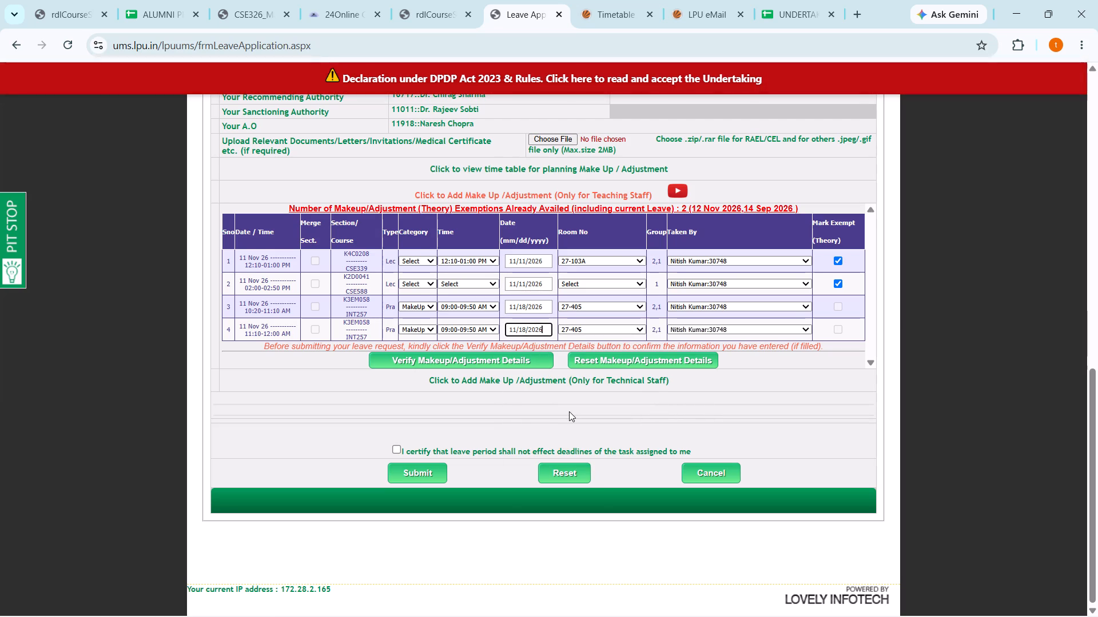
# Examine the Block 27 free room report for 09:00-09:50 AM, looking at Wednesday availability of the class rooms.
pyautogui.keyDown('ctrl'); pyautogui.click(619, 0); pyautogui.keyUp('ctrl')
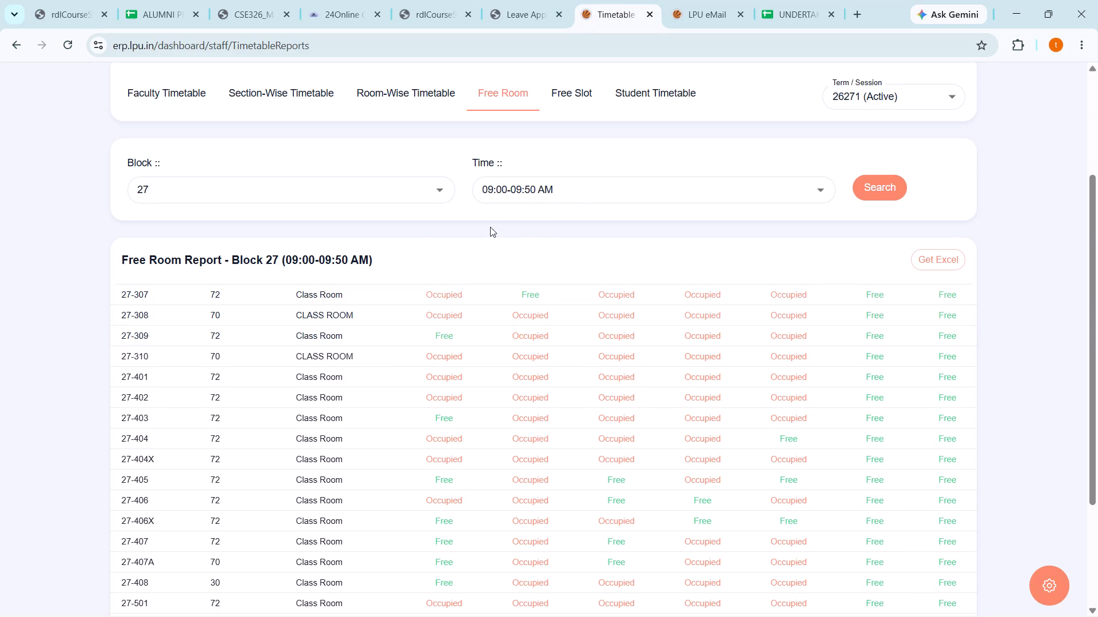
pyautogui.keyDown('ctrl'); pyautogui.scroll(1, 420, 373); pyautogui.keyUp('ctrl')
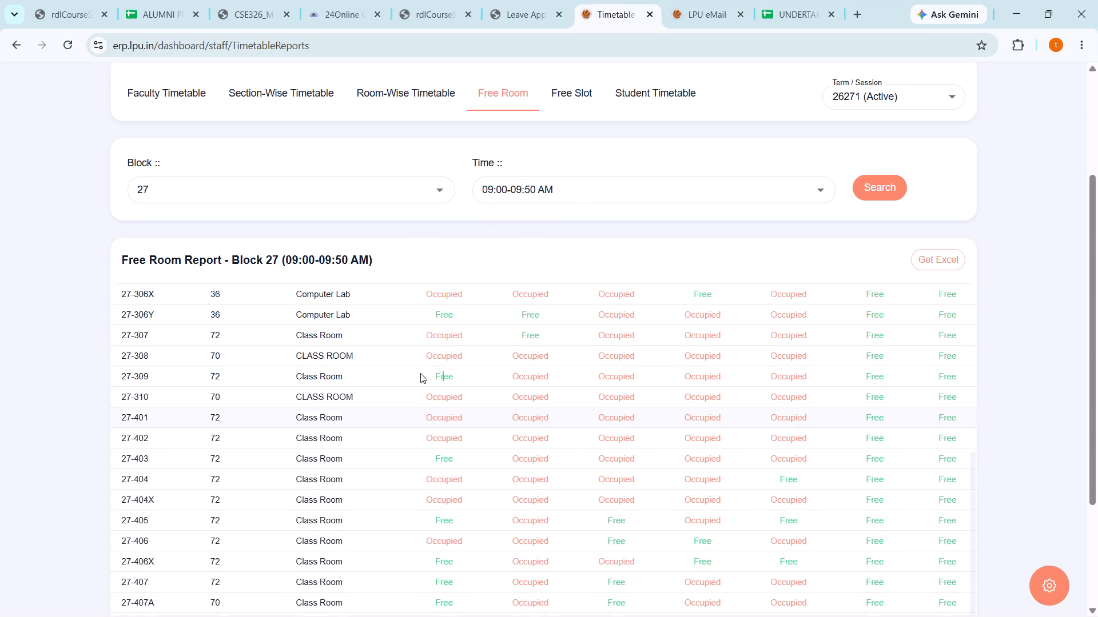
pyautogui.keyDown('ctrl'); pyautogui.scroll(6, 420, 373); pyautogui.keyUp('ctrl')
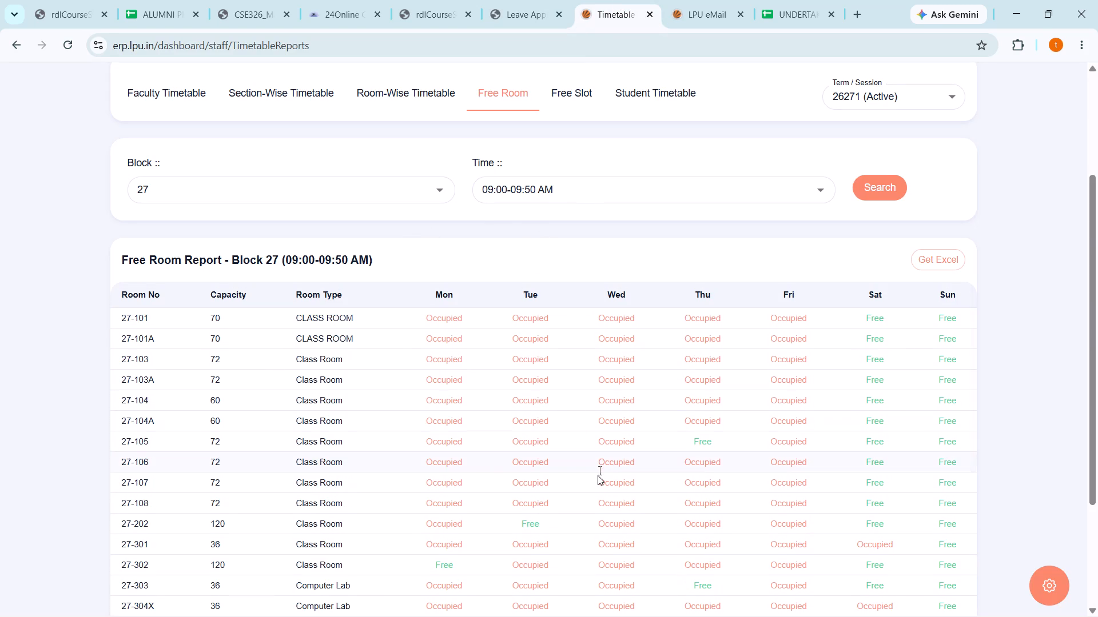
pyautogui.keyDown('ctrl'); pyautogui.scroll(-4, 598, 475); pyautogui.keyUp('ctrl')
pyautogui.keyDown('ctrl'); pyautogui.hscroll(2, 598, 475); pyautogui.keyUp('ctrl')
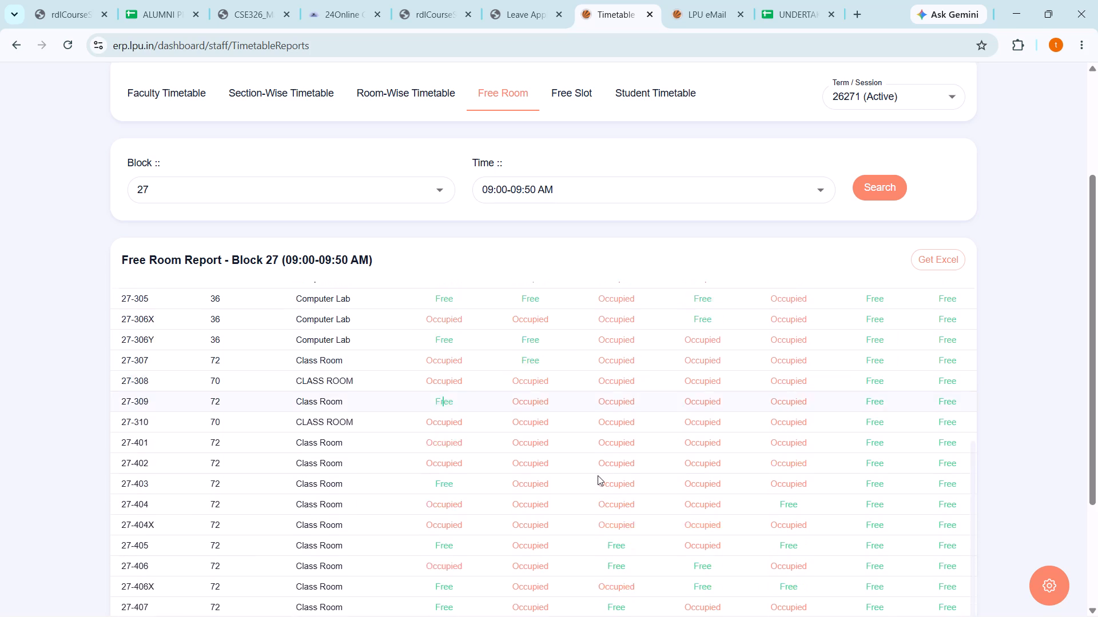
pyautogui.keyDown('ctrl'); pyautogui.hscroll(1, 598, 475); pyautogui.keyUp('ctrl')
pyautogui.keyDown('ctrl'); pyautogui.scroll(4, 598, 475); pyautogui.keyUp('ctrl')
pyautogui.keyDown('ctrl'); pyautogui.scroll(-3, 598, 475); pyautogui.keyUp('ctrl')
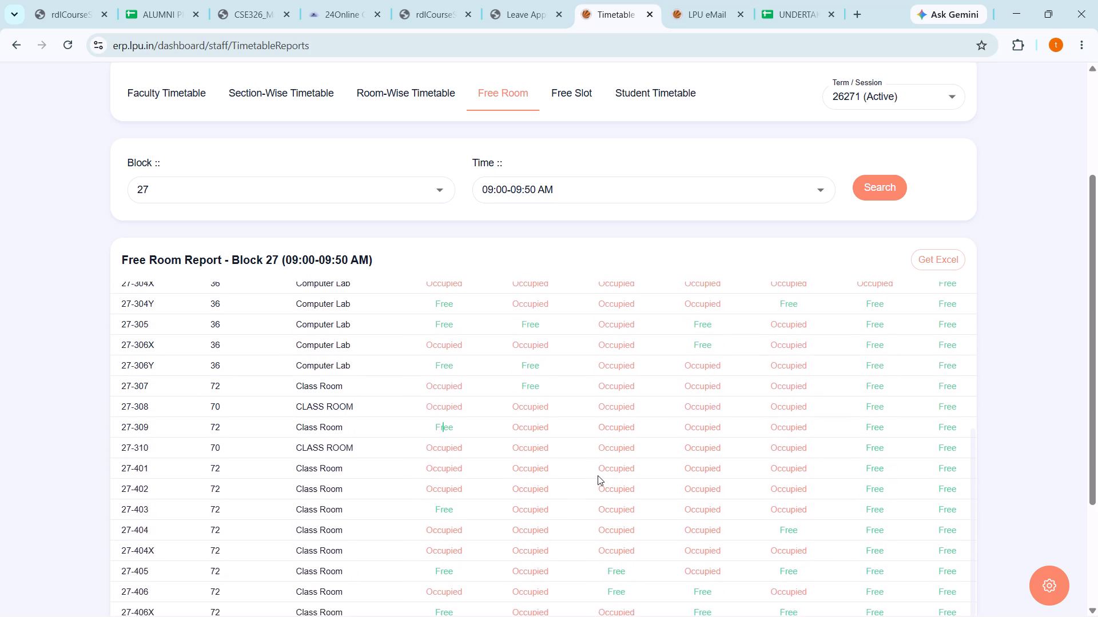
pyautogui.keyDown('ctrl'); pyautogui.scroll(-3, 598, 475); pyautogui.keyUp('ctrl')
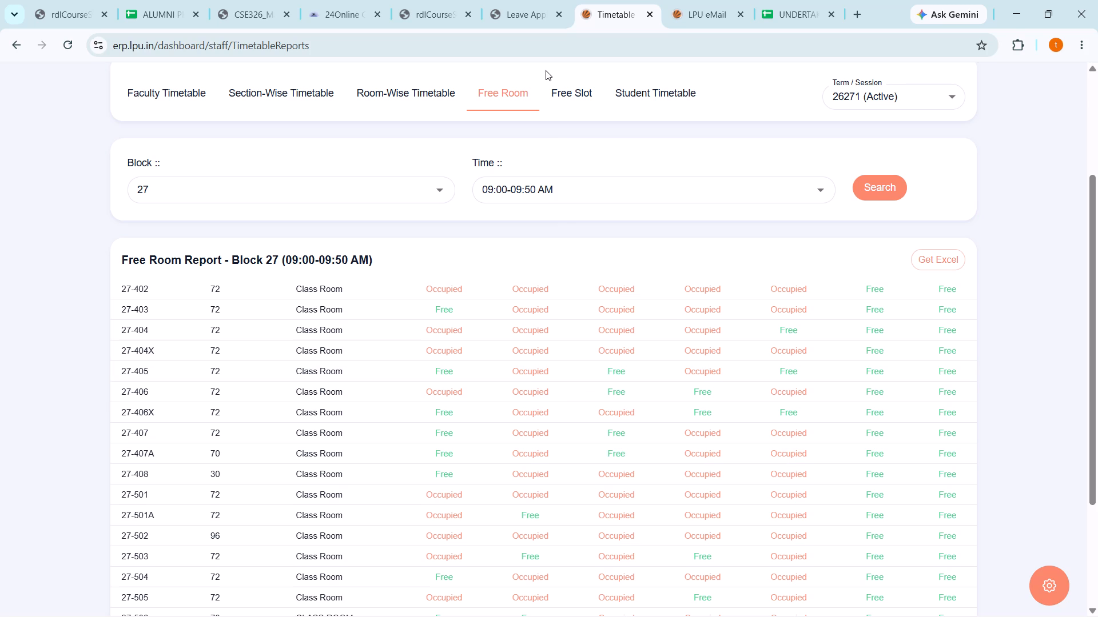
# In the leave application, set the make-up date of the 11:10-12:00 AM INT257 practical to 11/25/2026 and verify the make-up details.
pyautogui.keyDown('ctrl'); pyautogui.click(526, 12); pyautogui.keyUp('ctrl')
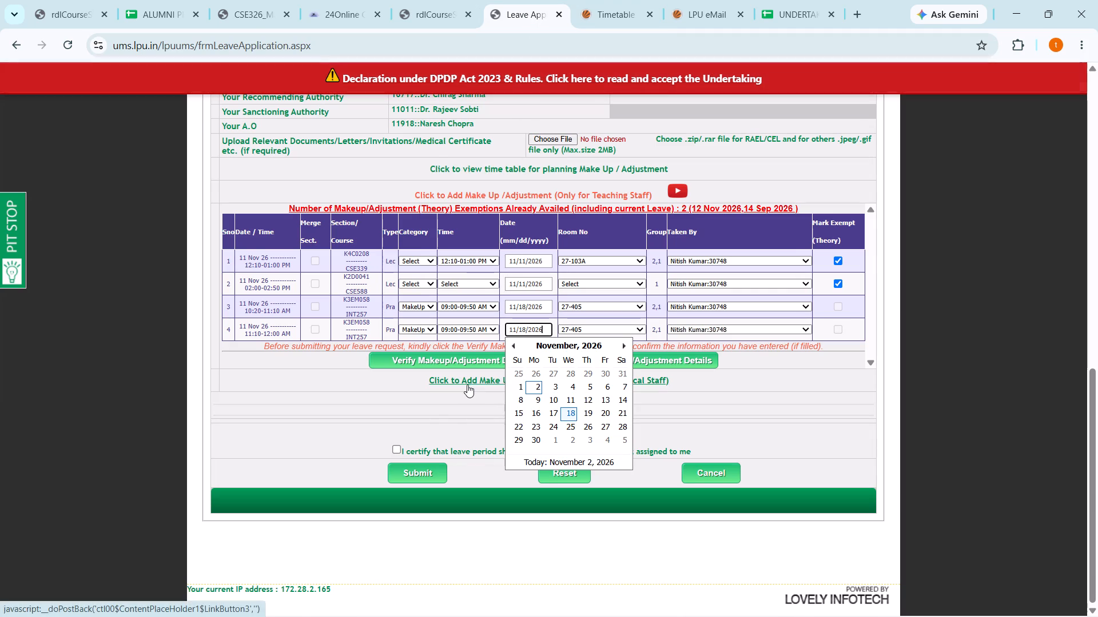
pyautogui.keyDown('ctrl'); pyautogui.click(432, 423); pyautogui.keyUp('ctrl')
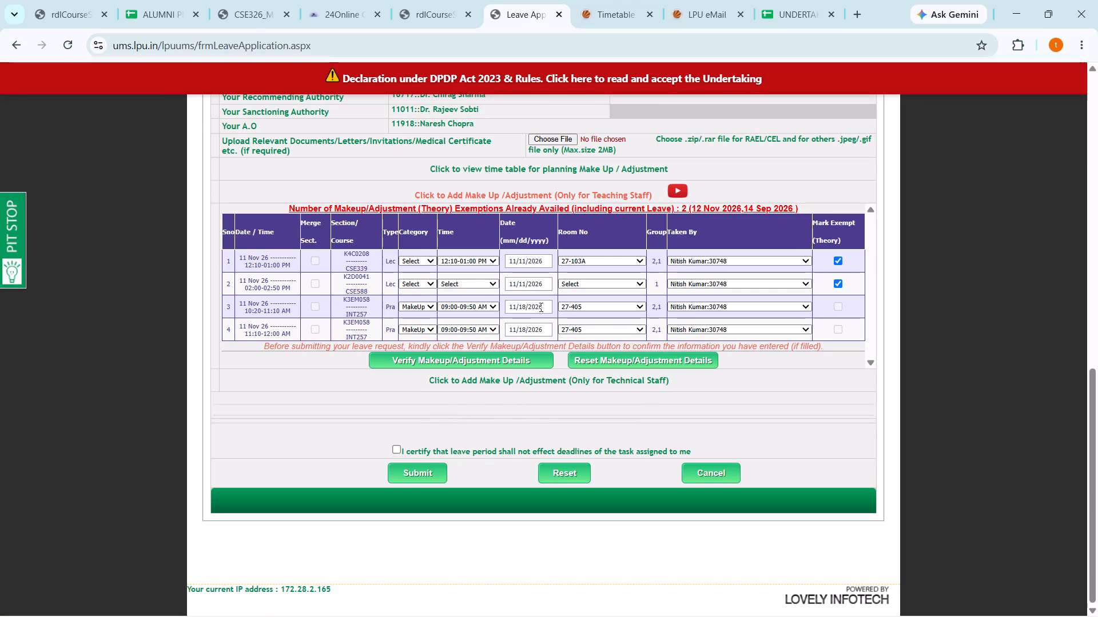
pyautogui.keyDown('ctrl'); pyautogui.click(527, 328); pyautogui.keyUp('ctrl')
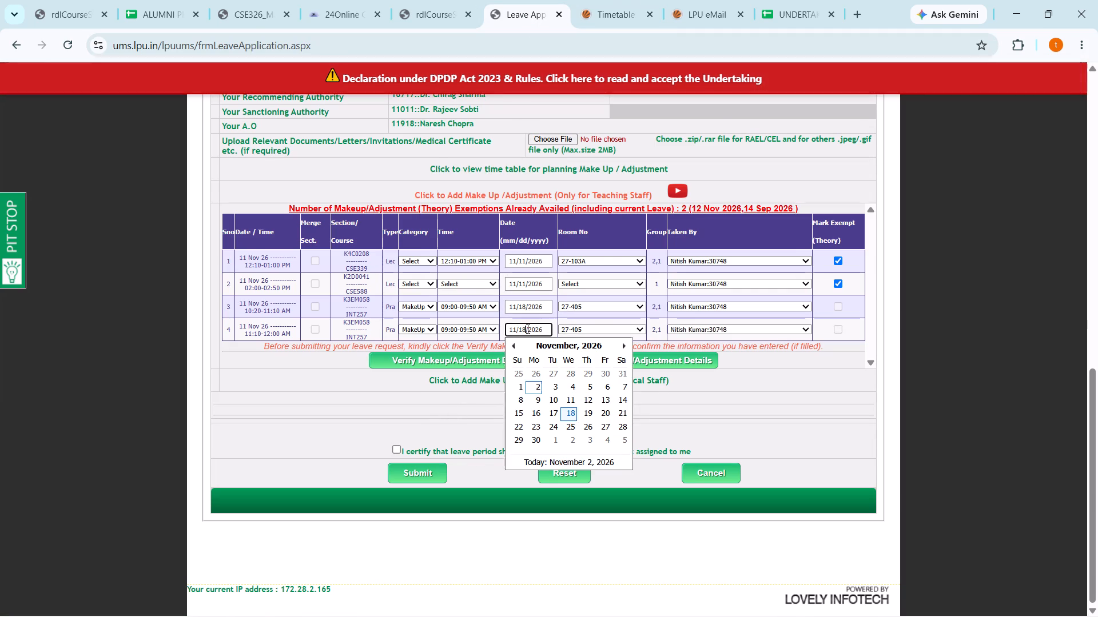
pyautogui.keyDown('ctrl'); pyautogui.click(573, 425); pyautogui.keyUp('ctrl')
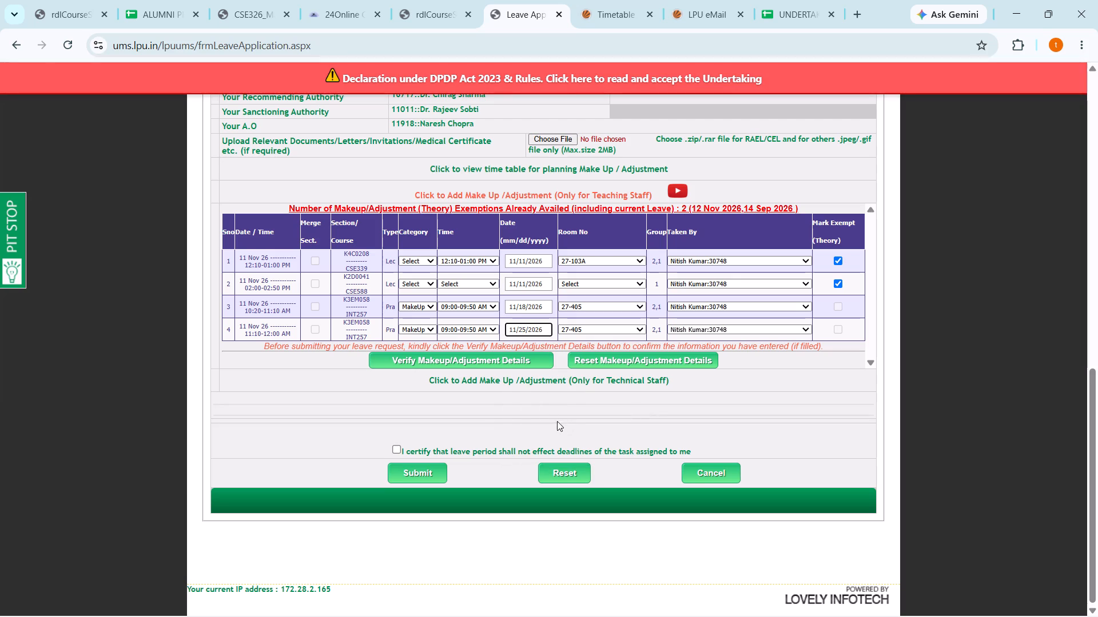
pyautogui.keyDown('ctrl'); pyautogui.click(462, 360); pyautogui.keyUp('ctrl')
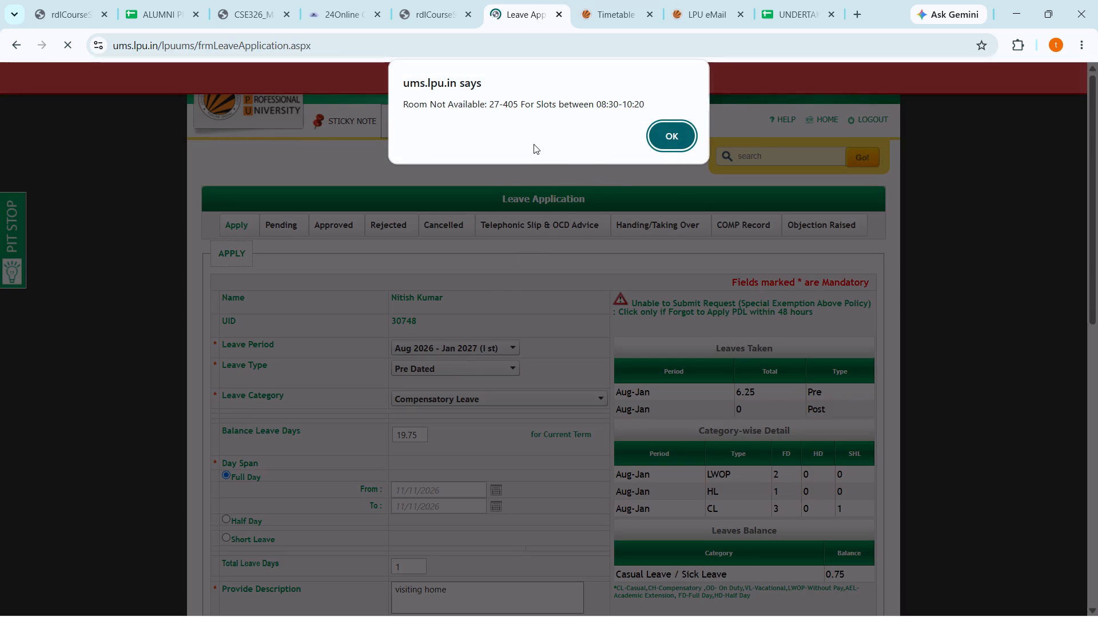
pyautogui.keyDown('ctrl'); pyautogui.click(664, 129); pyautogui.keyUp('ctrl')
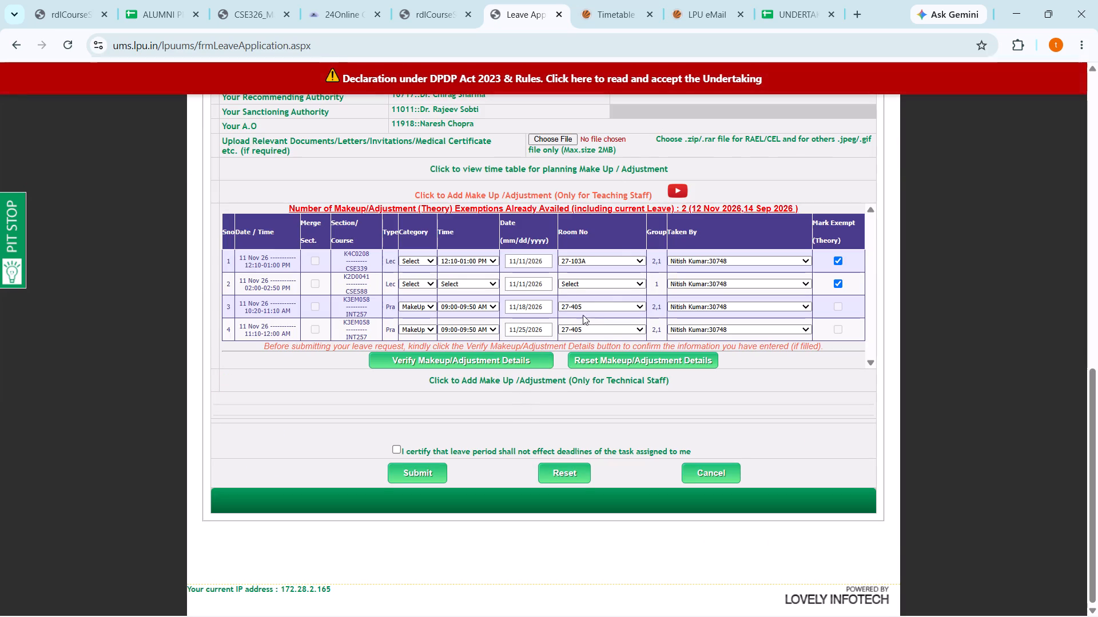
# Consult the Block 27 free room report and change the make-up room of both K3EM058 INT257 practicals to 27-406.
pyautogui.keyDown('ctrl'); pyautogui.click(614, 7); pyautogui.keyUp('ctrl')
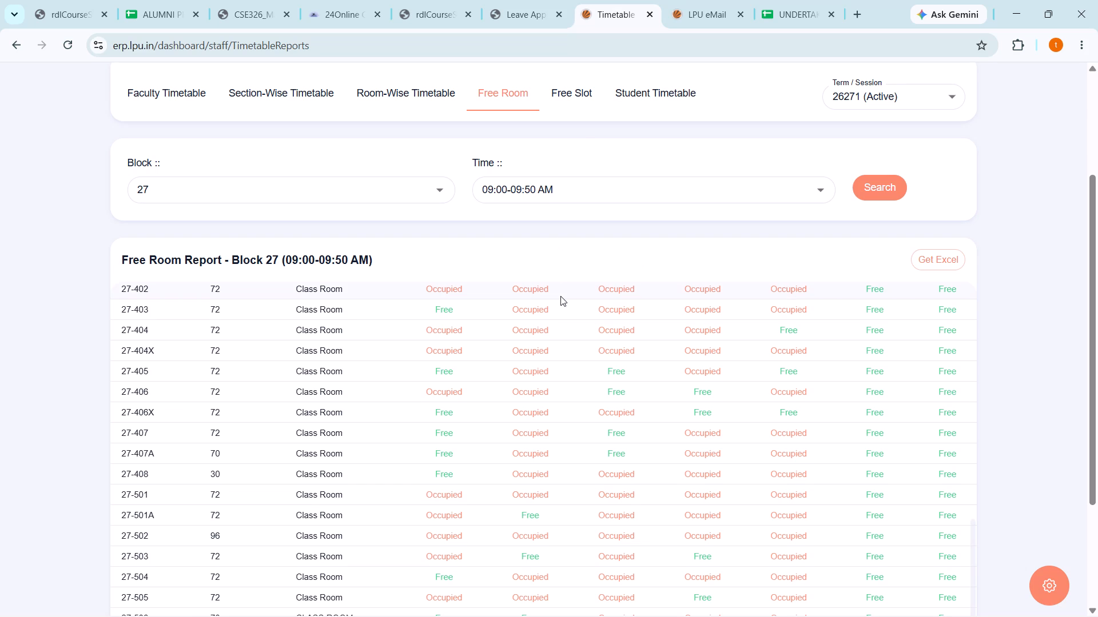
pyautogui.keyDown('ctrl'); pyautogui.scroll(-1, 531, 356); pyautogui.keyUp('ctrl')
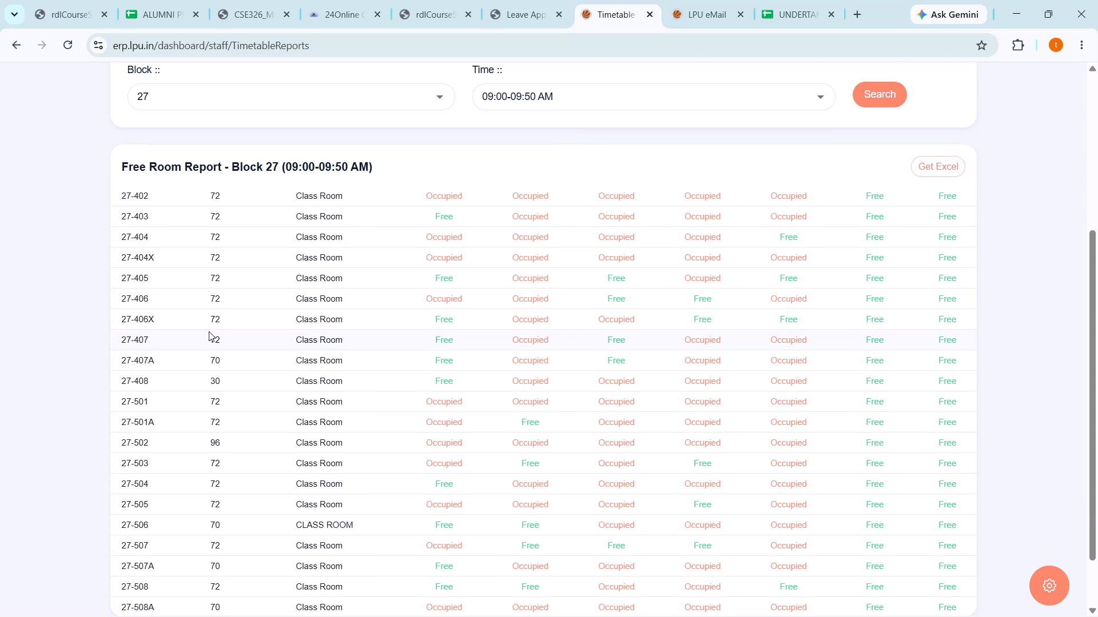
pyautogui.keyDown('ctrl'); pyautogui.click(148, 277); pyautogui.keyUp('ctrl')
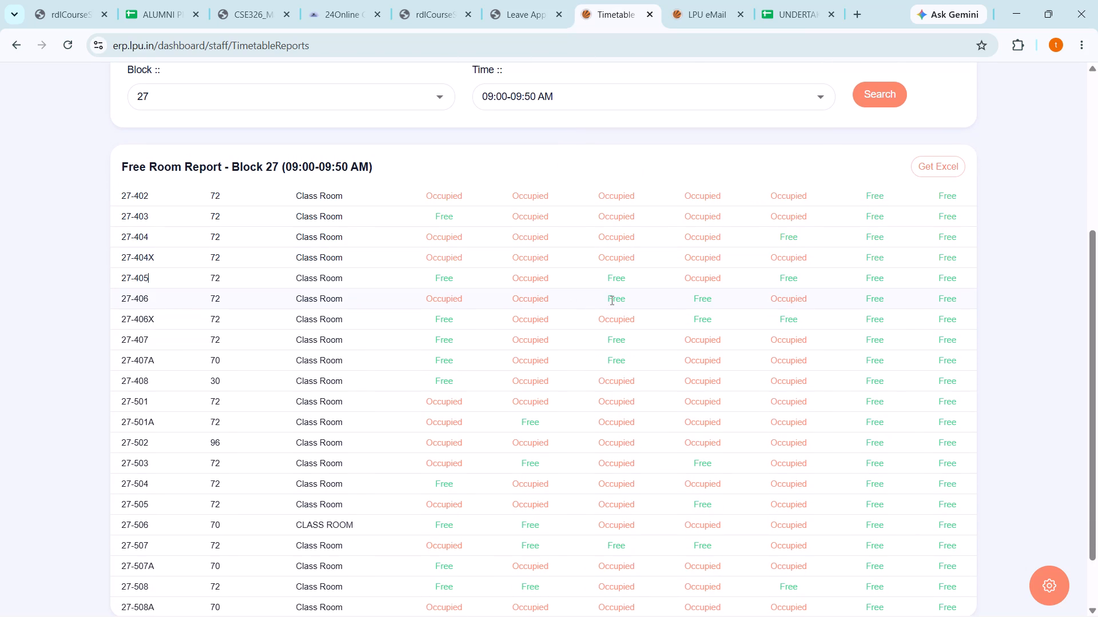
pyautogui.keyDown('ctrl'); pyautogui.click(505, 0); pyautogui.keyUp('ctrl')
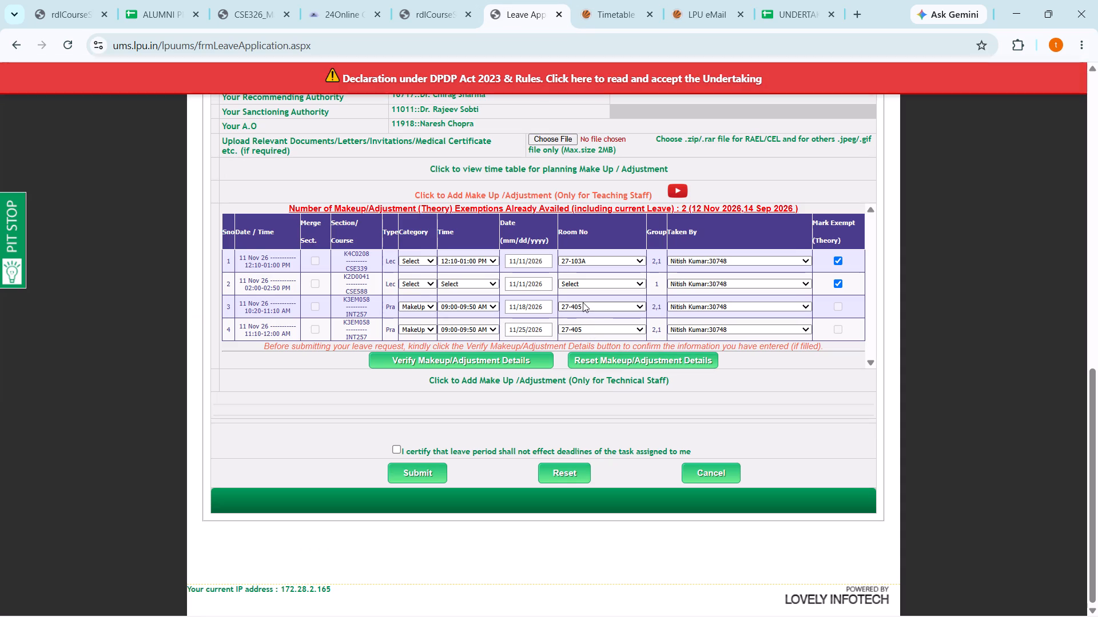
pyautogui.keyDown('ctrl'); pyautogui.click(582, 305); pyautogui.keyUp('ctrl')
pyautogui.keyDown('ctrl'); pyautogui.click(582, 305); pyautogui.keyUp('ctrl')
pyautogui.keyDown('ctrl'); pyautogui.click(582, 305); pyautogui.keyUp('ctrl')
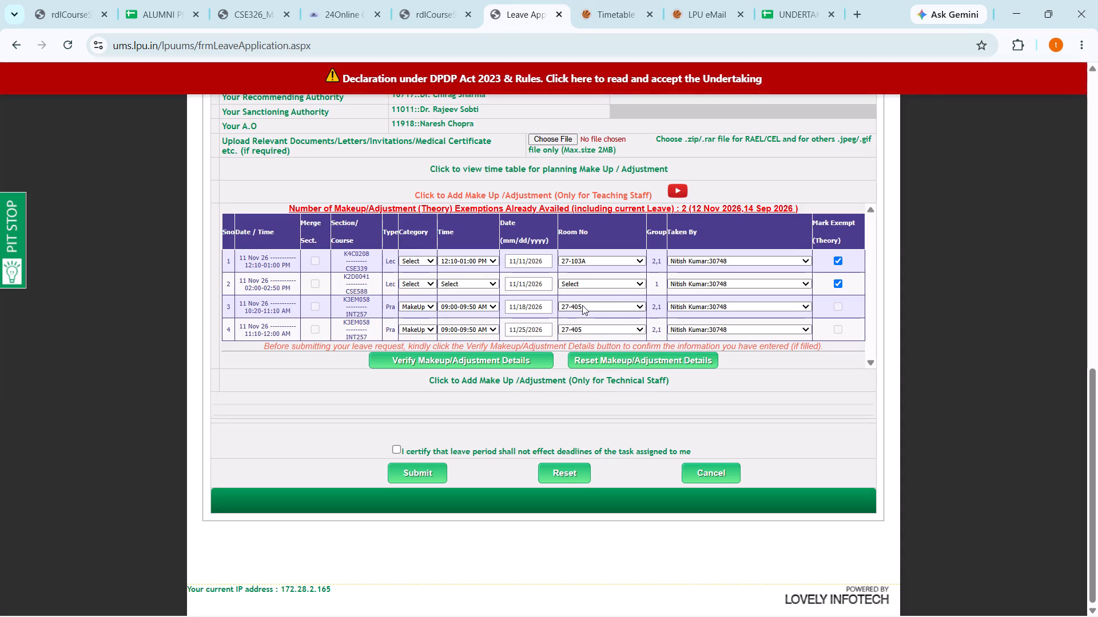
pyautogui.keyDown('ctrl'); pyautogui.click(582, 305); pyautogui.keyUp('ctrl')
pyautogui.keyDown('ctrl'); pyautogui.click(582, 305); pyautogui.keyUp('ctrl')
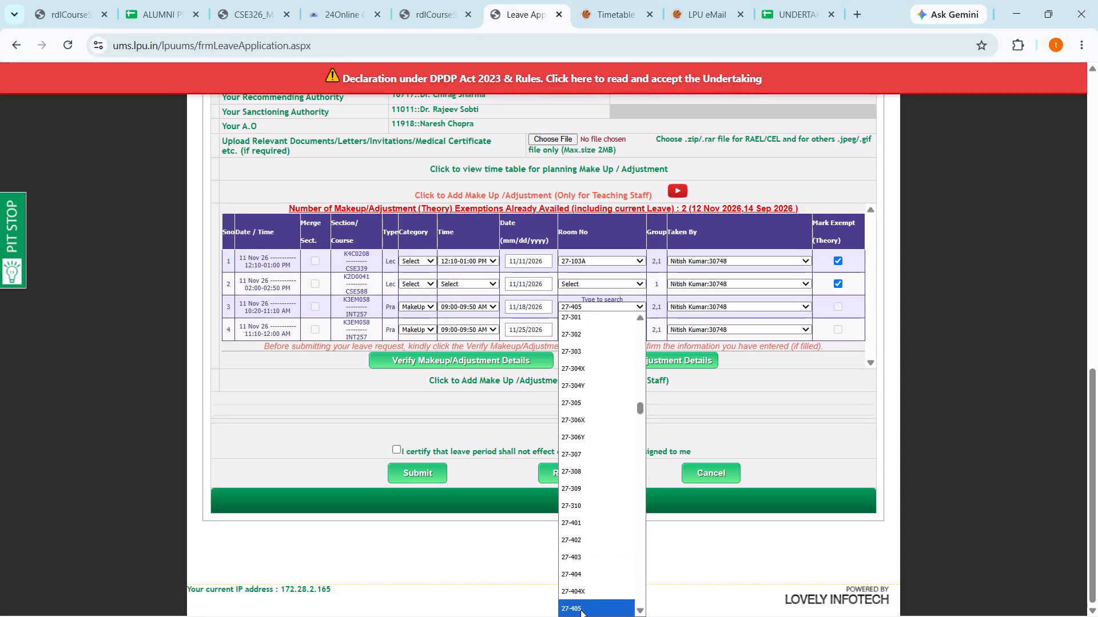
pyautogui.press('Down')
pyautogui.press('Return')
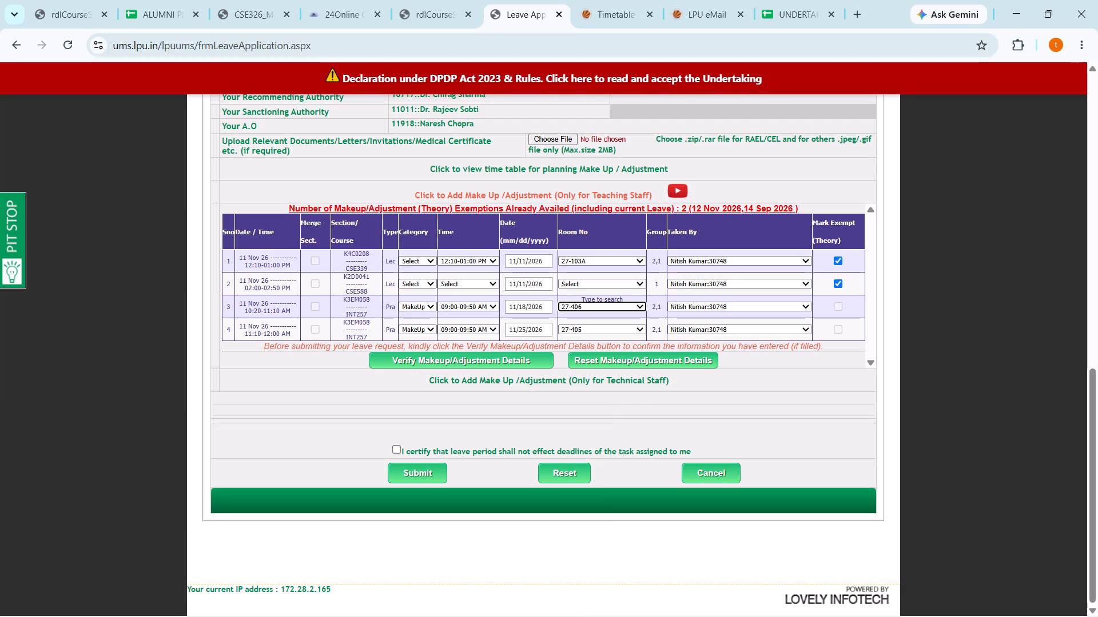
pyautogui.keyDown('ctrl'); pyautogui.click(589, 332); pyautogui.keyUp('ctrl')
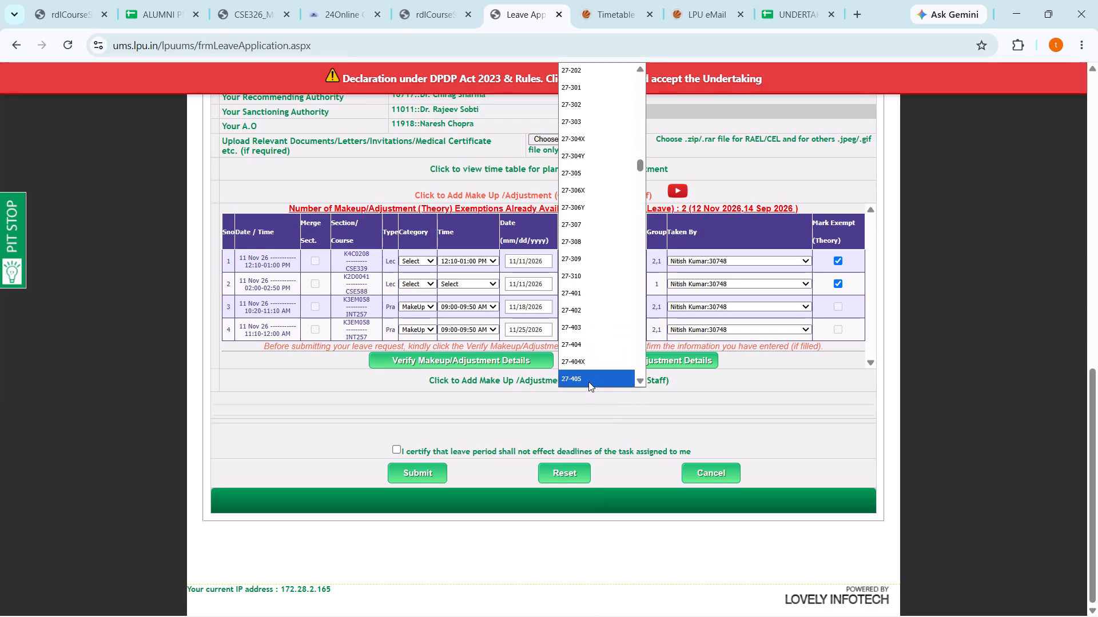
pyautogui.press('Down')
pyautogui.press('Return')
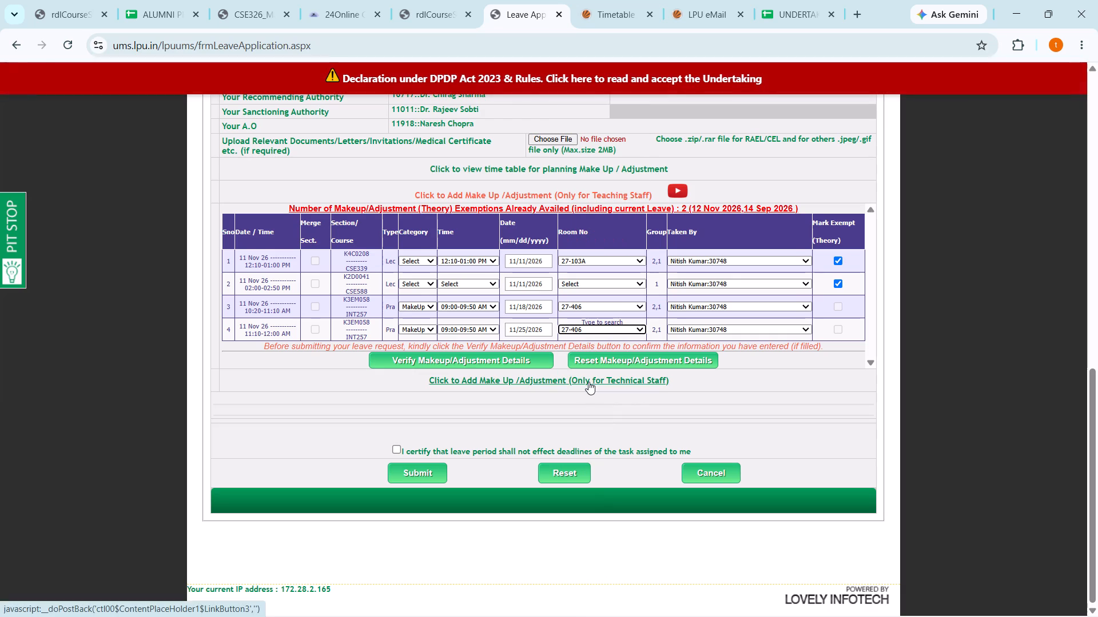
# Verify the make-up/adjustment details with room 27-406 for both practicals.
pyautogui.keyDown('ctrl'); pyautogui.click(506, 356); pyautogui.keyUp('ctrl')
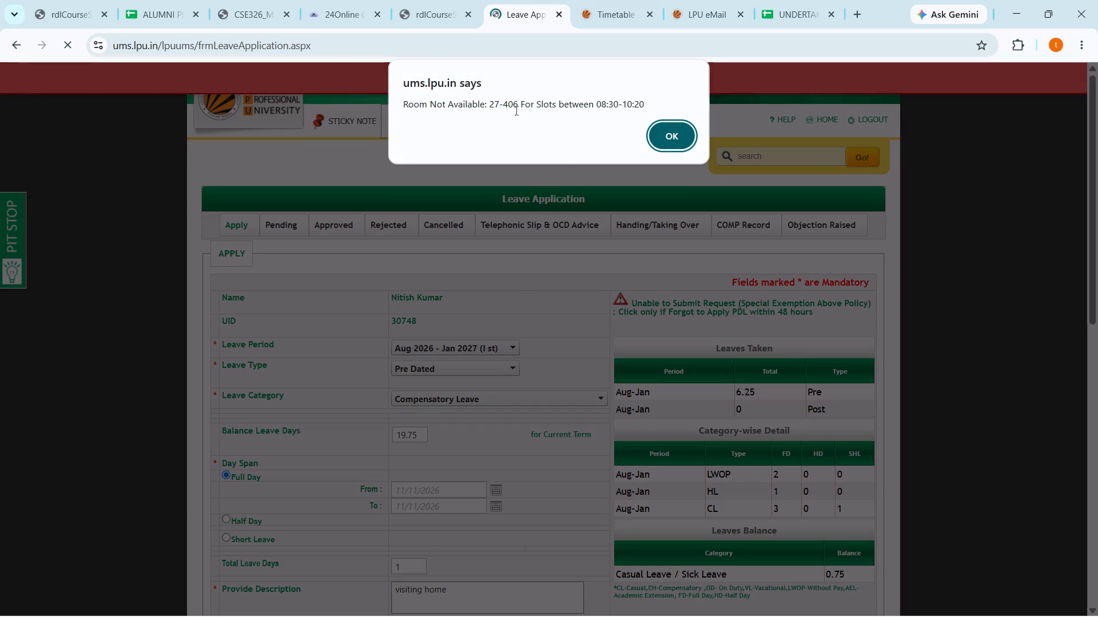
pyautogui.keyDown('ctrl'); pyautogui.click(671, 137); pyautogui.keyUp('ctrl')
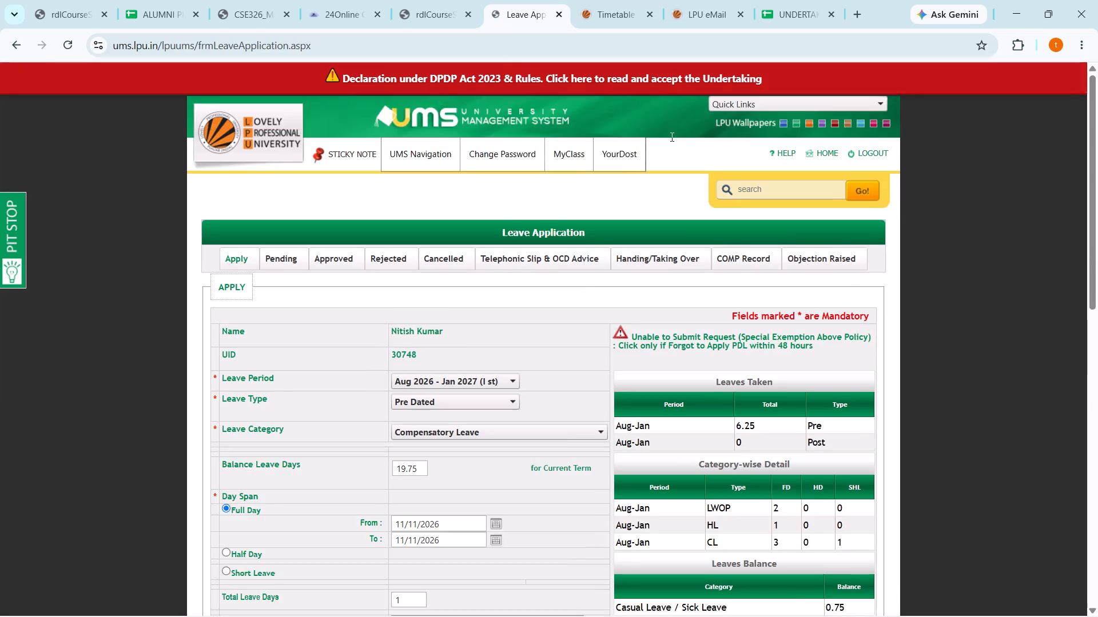
# Consult the free room report for another room and assign 27-507 to the make-up of the 10:20-11:10 AM INT257 practical.
pyautogui.keyDown('ctrl'); pyautogui.click(613, 0); pyautogui.keyUp('ctrl')
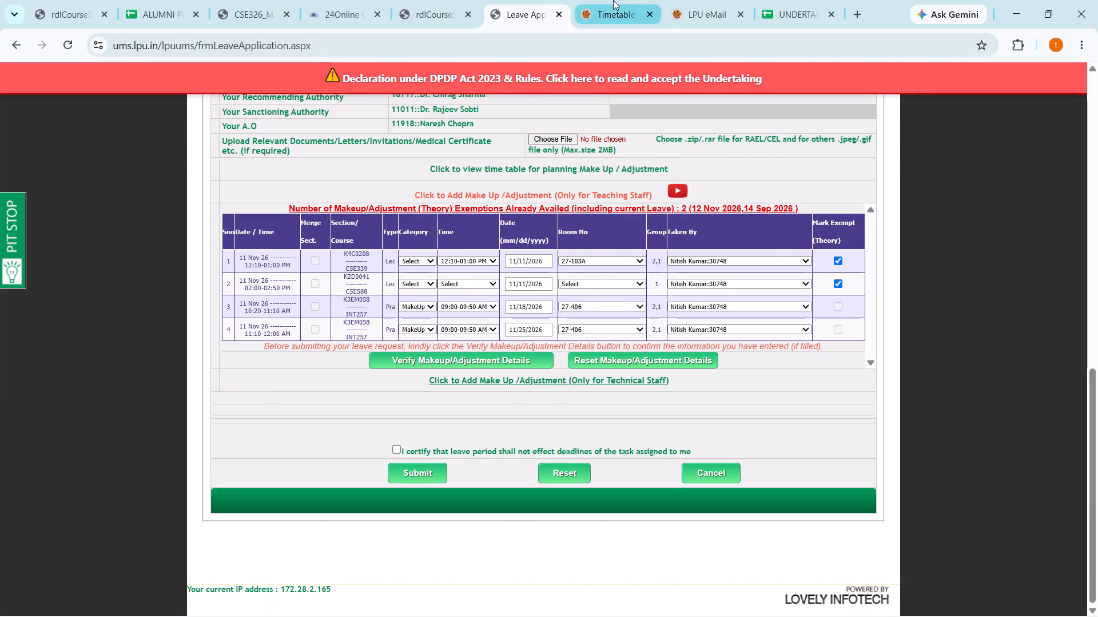
pyautogui.keyDown('ctrl'); pyautogui.scroll(-1, 570, 408); pyautogui.keyUp('ctrl')
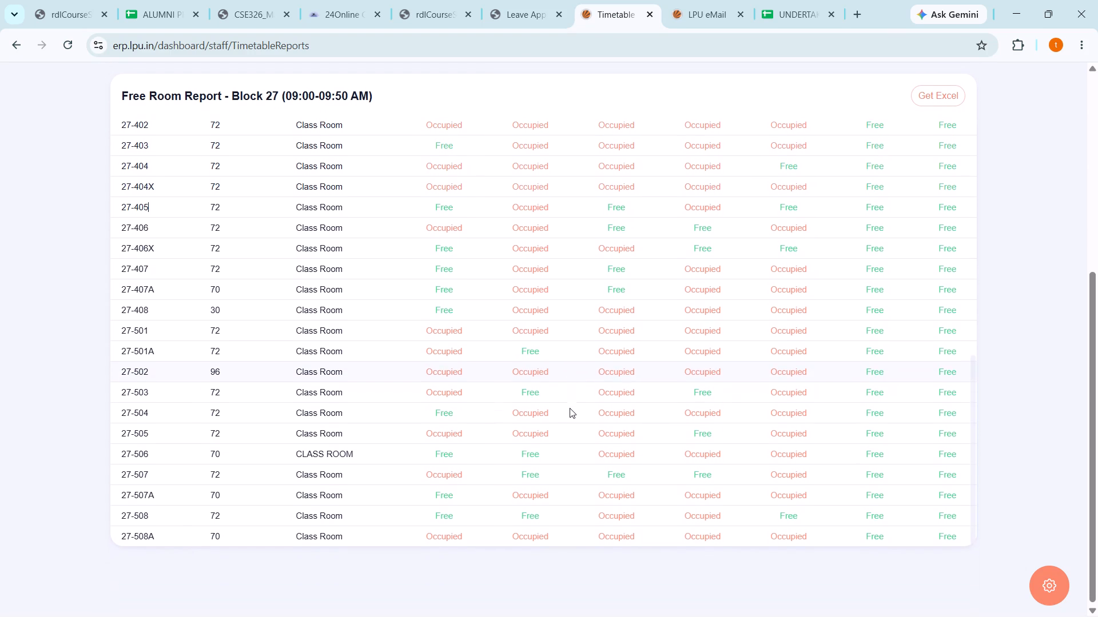
pyautogui.keyDown('ctrl'); pyautogui.scroll(-1, 570, 408); pyautogui.keyUp('ctrl')
pyautogui.keyDown('ctrl'); pyautogui.click(626, 470); pyautogui.keyUp('ctrl')
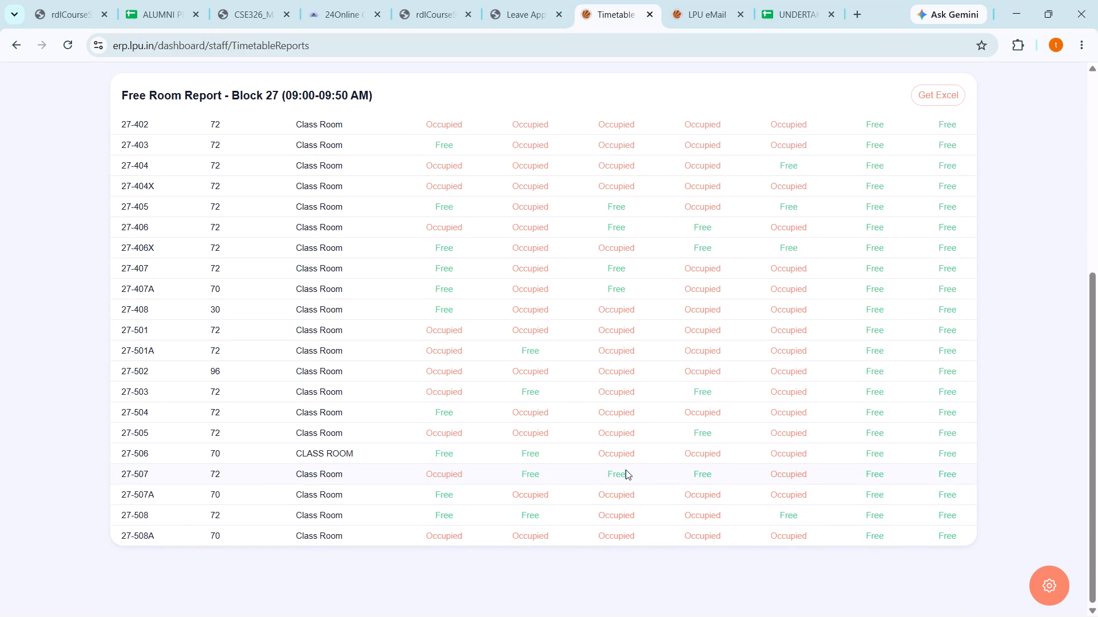
pyautogui.keyDown('ctrl'); pyautogui.click(525, 11); pyautogui.keyUp('ctrl')
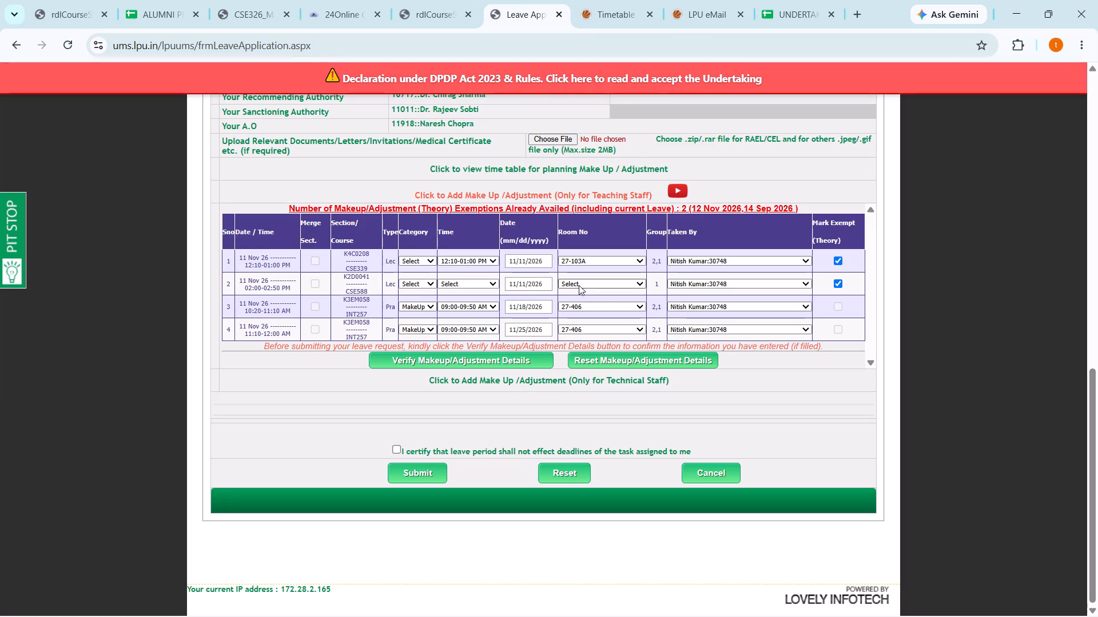
pyautogui.keyDown('ctrl'); pyautogui.click(576, 307); pyautogui.keyUp('ctrl')
pyautogui.keyDown('ctrl'); pyautogui.click(576, 307); pyautogui.keyUp('ctrl')
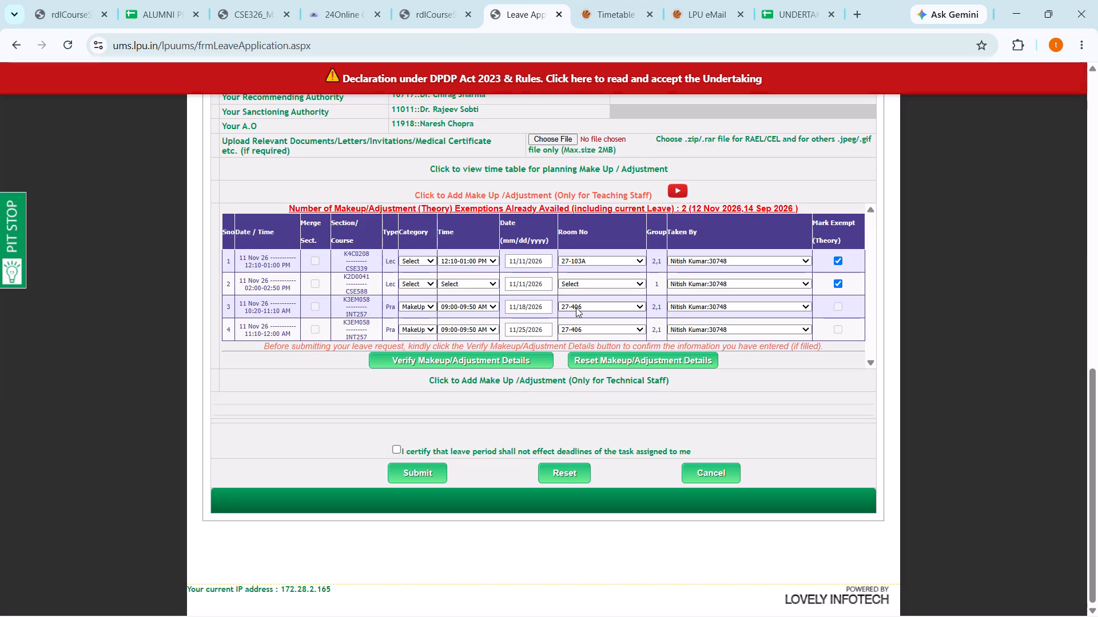
pyautogui.keyDown('ctrl'); pyautogui.click(576, 307); pyautogui.keyUp('ctrl')
pyautogui.keyDown('ctrl'); pyautogui.click(576, 307); pyautogui.keyUp('ctrl')
pyautogui.keyDown('ctrl'); pyautogui.click(576, 307); pyautogui.keyUp('ctrl')
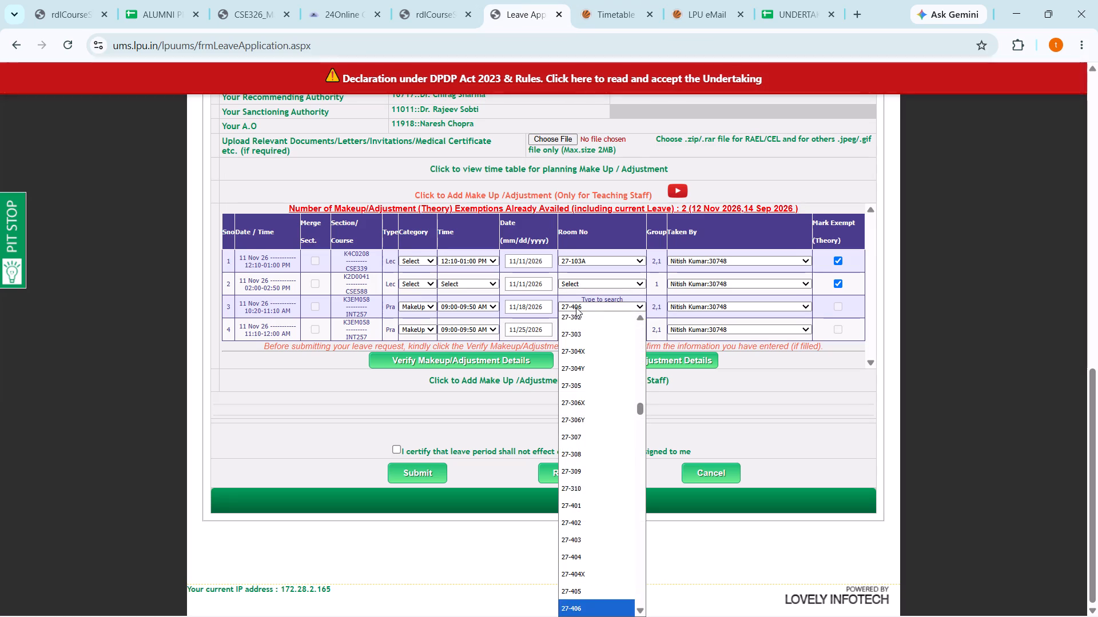
pyautogui.keyDown('ctrl'); pyautogui.scroll(-3, 580, 462); pyautogui.keyUp('ctrl')
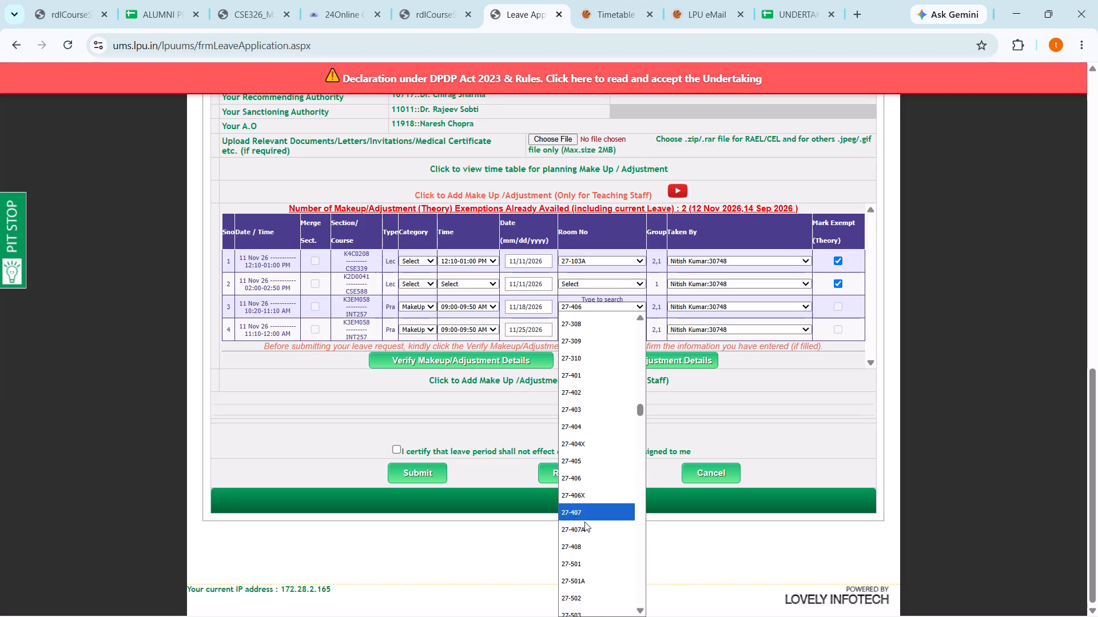
pyautogui.keyDown('ctrl'); pyautogui.scroll(-1, 580, 603); pyautogui.keyUp('ctrl')
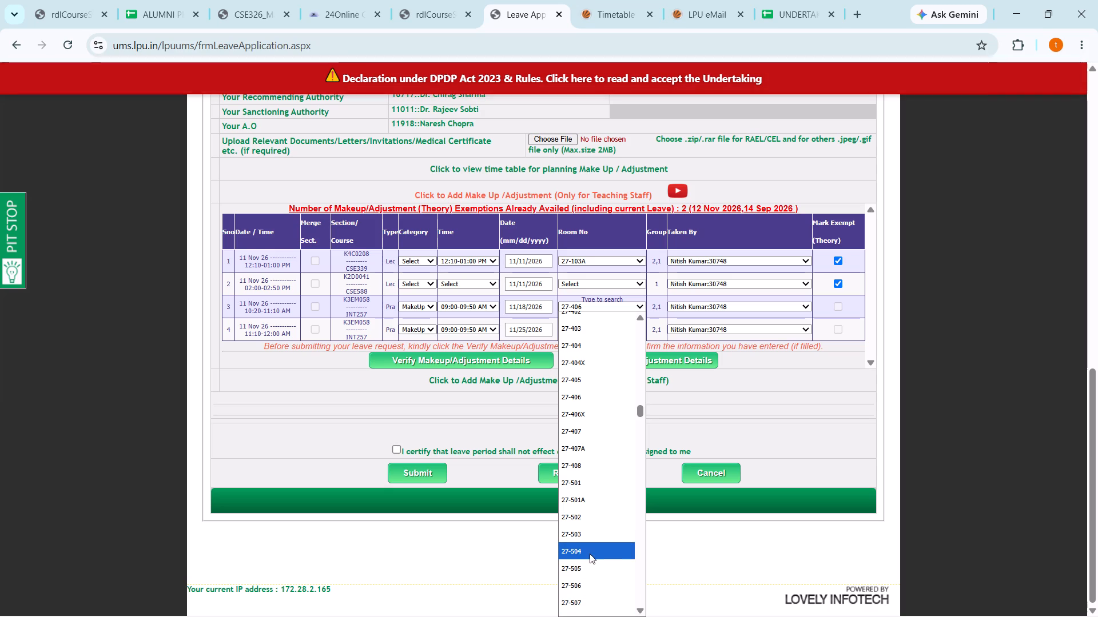
pyautogui.keyDown('ctrl'); pyautogui.click(582, 598); pyautogui.keyUp('ctrl')
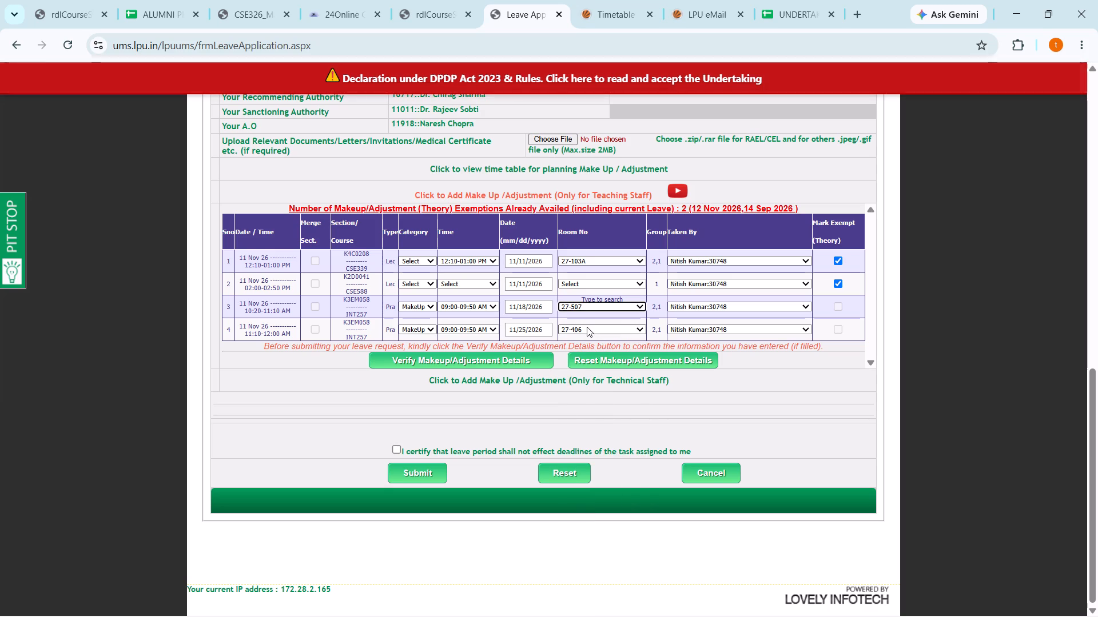
# Assign room 27-507 to the make-up of the 11:10-12:00 AM INT257 practical.
pyautogui.keyDown('ctrl'); pyautogui.click(587, 327); pyautogui.keyUp('ctrl')
pyautogui.keyDown('ctrl'); pyautogui.scroll(-5, 587, 327); pyautogui.keyUp('ctrl')
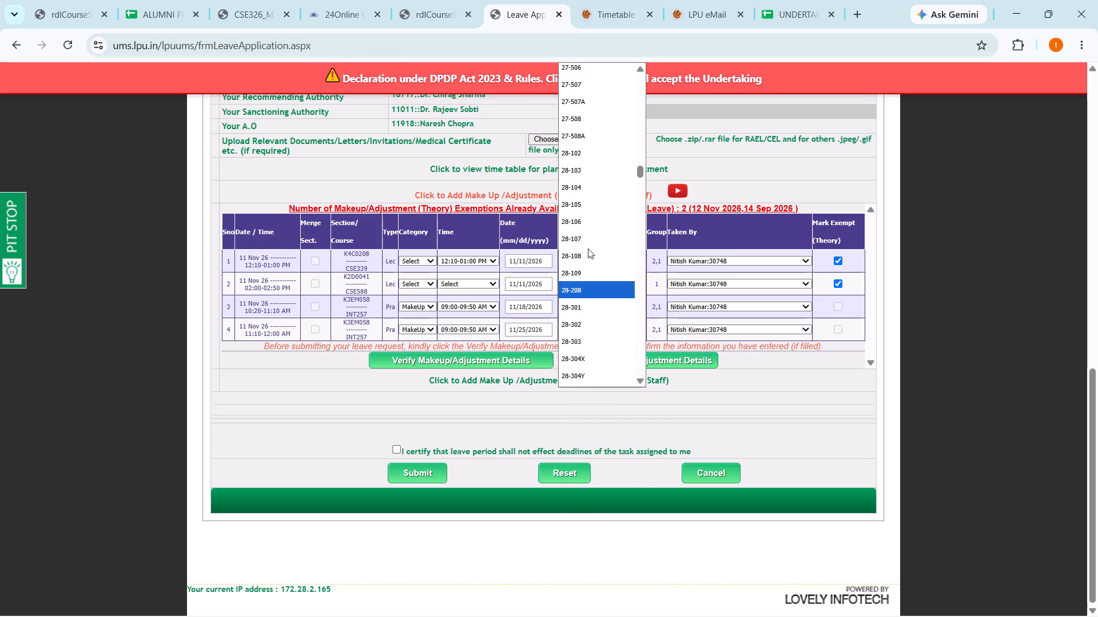
pyautogui.keyDown('ctrl'); pyautogui.scroll(1, 591, 158); pyautogui.keyUp('ctrl')
pyautogui.keyDown('ctrl'); pyautogui.click(585, 206); pyautogui.keyUp('ctrl')
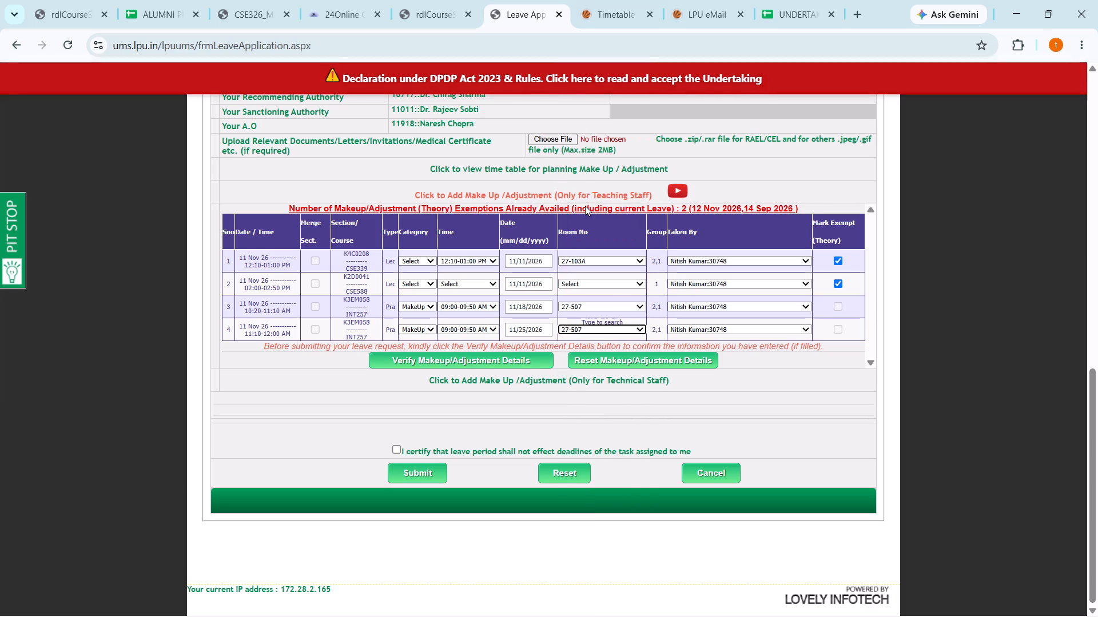
# Verify the make-up/adjustment details with room 27-507 for both INT257 practicals.
pyautogui.keyDown('ctrl'); pyautogui.click(480, 362); pyautogui.keyUp('ctrl')
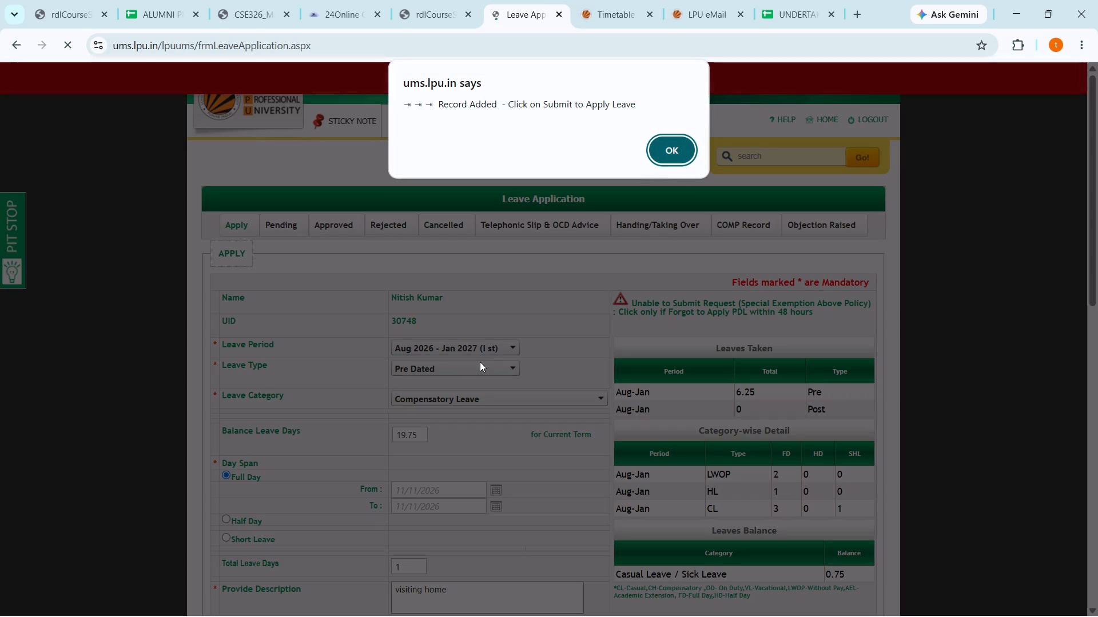
pyautogui.press('space')
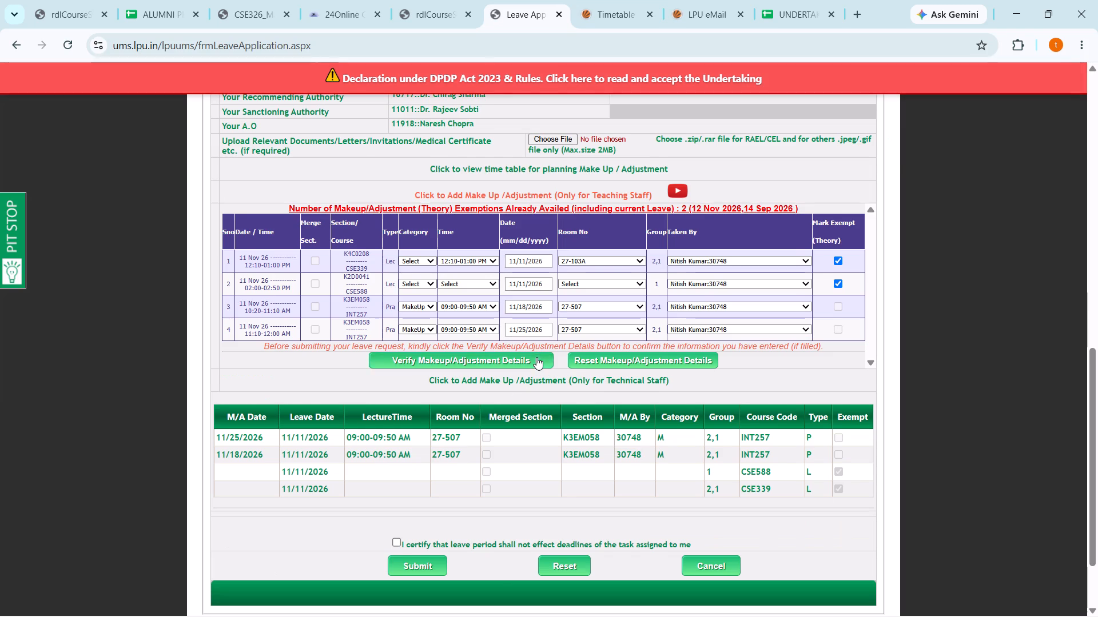
# Capture a screenshot of the make-up/adjustment summary table listing the 11/25/2026 and 11/18/2026 make-ups and the exempted lectures.
pyautogui.keyDown('ctrl'); pyautogui.scroll(-1, 536, 357); pyautogui.keyUp('ctrl')
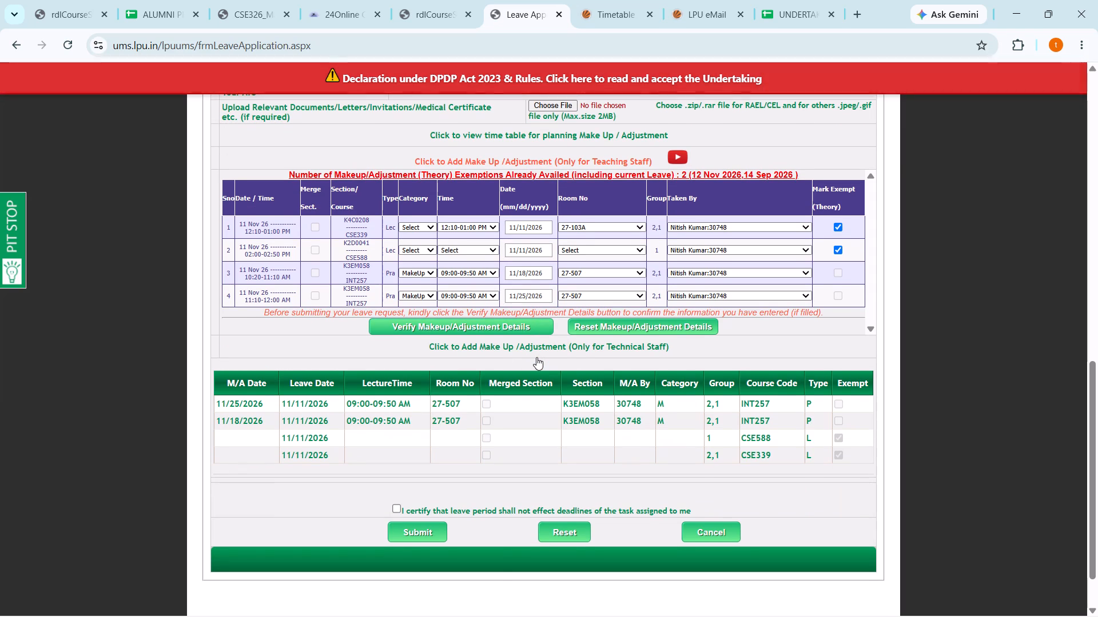
pyautogui.press('shift+super+s')
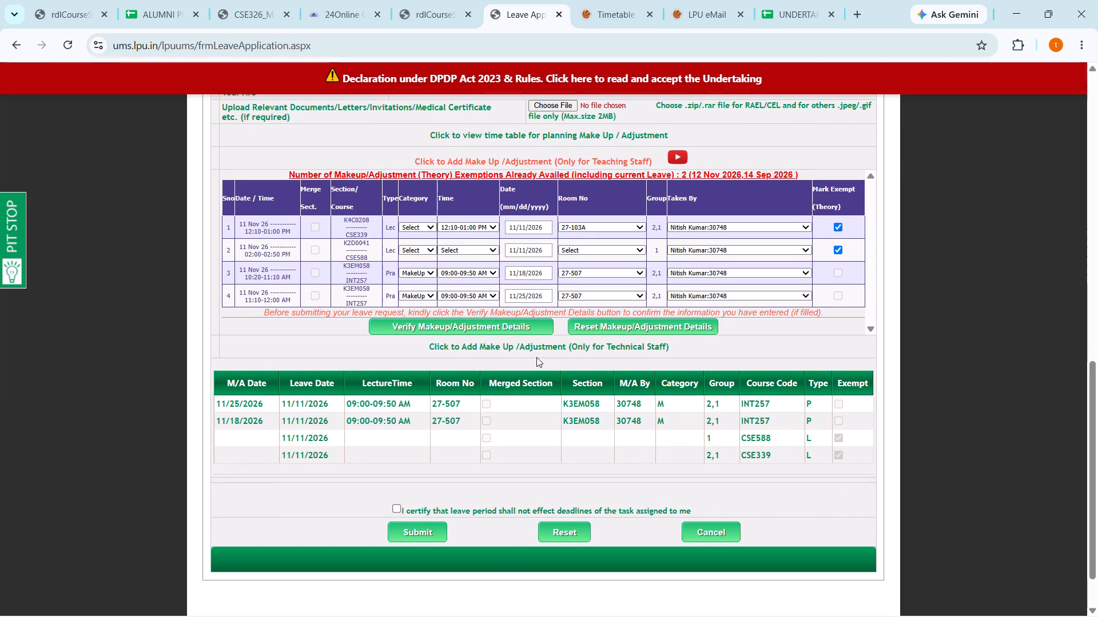
pyautogui.moveTo(204, 362); pyautogui.dragTo(1086, 395)
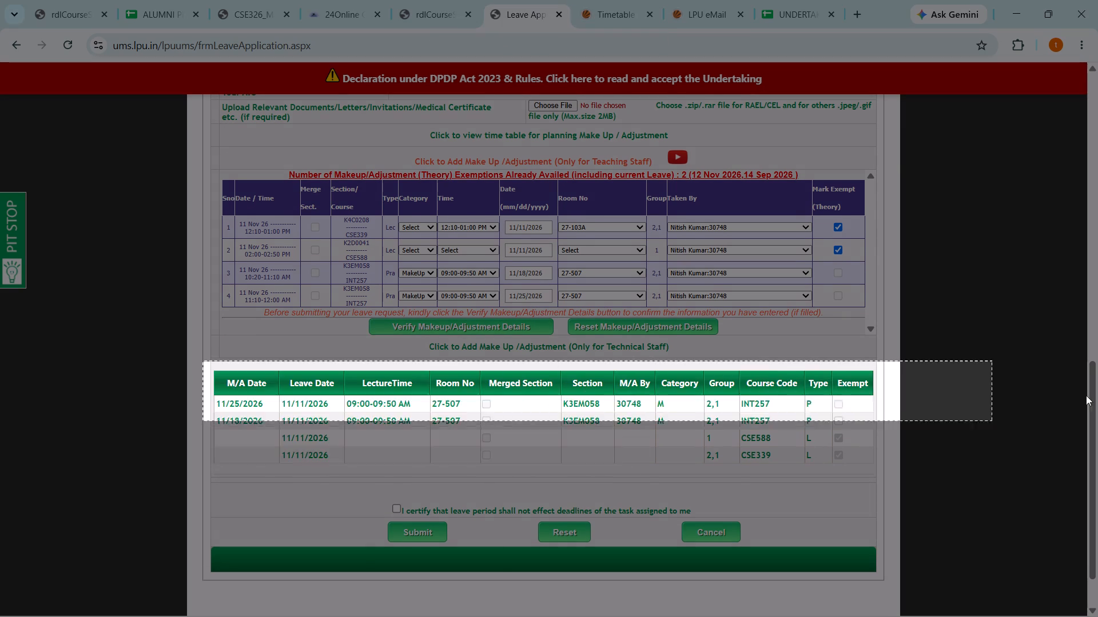
pyautogui.moveTo(1086, 395); pyautogui.dragTo(880, 486)
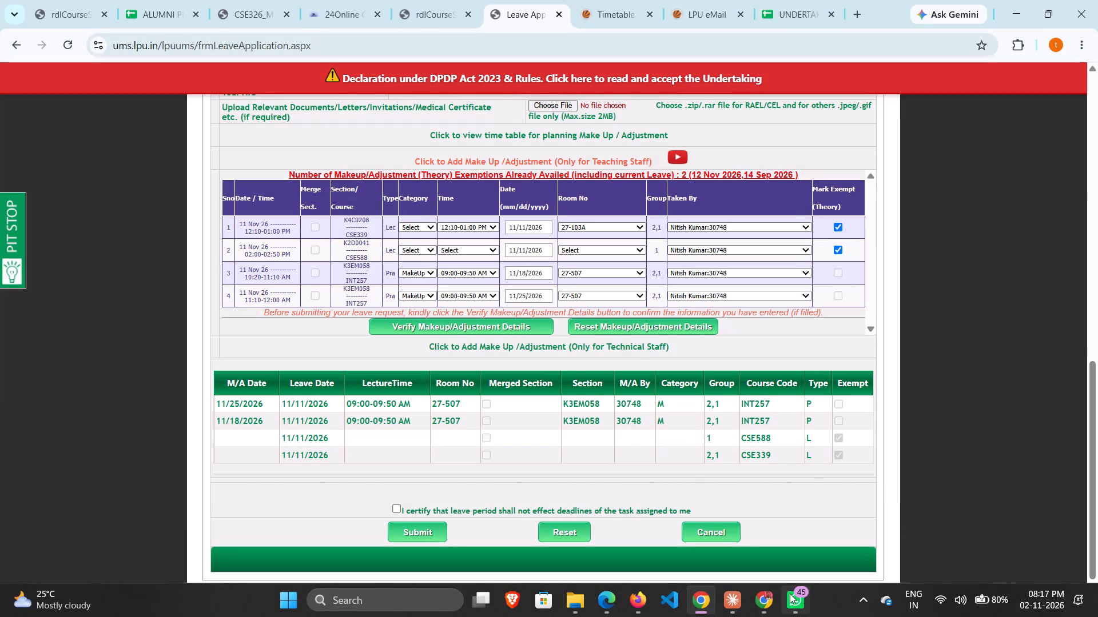
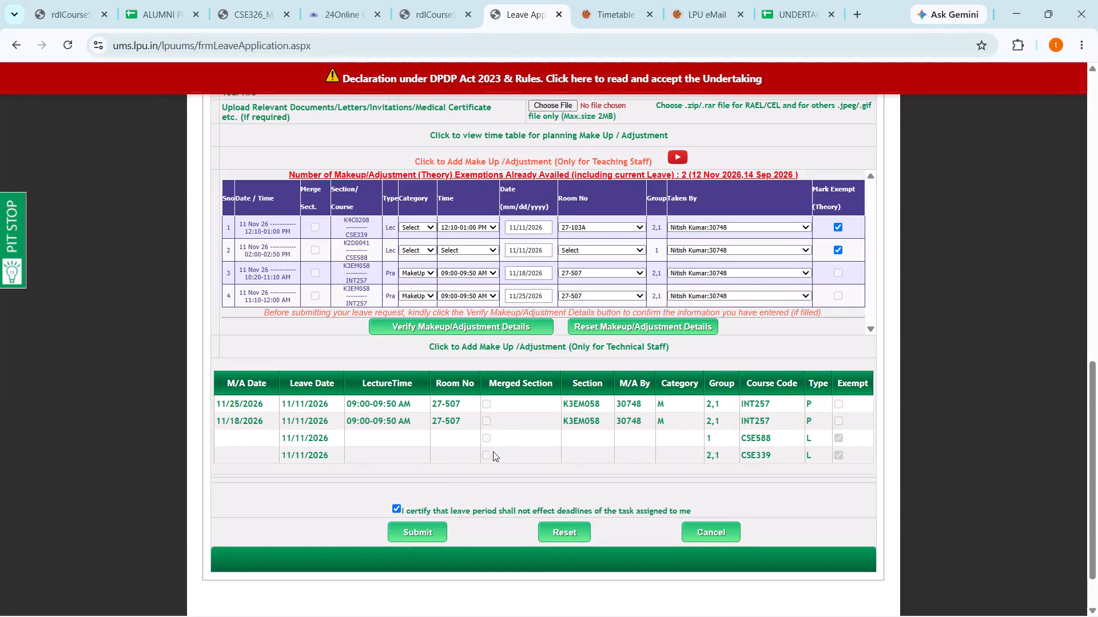
# Review the completed application and submit the full-day compensatory leave request for 11 November 2026.
pyautogui.scroll(2, 484, 400)
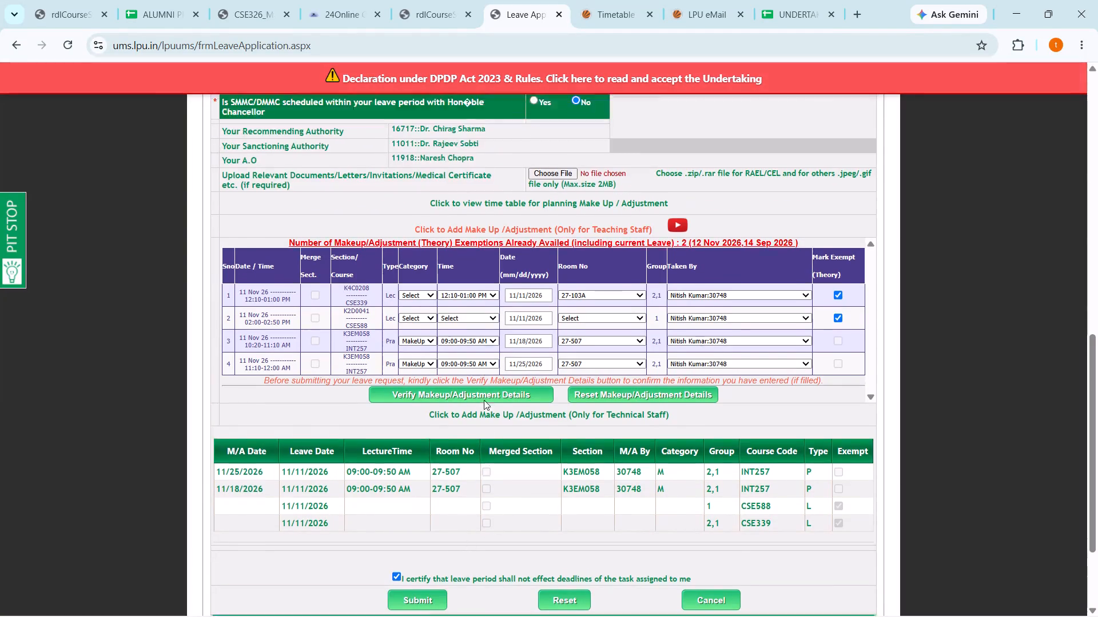
pyautogui.scroll(6, 484, 400)
pyautogui.scroll(-5, 484, 400)
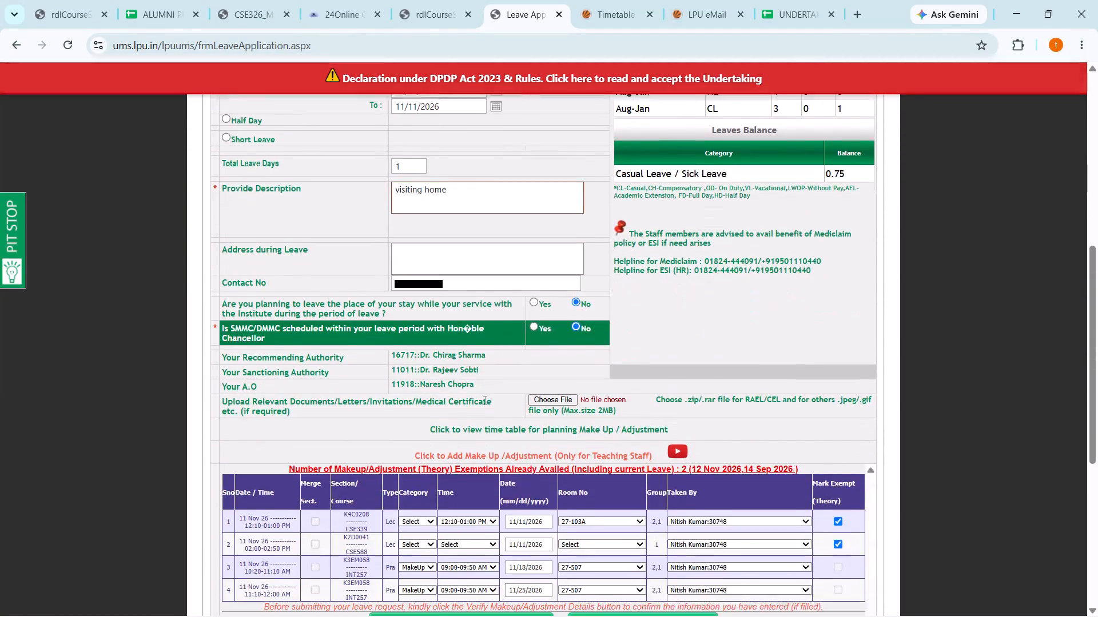
pyautogui.scroll(-2, 484, 400)
pyautogui.click(413, 562)
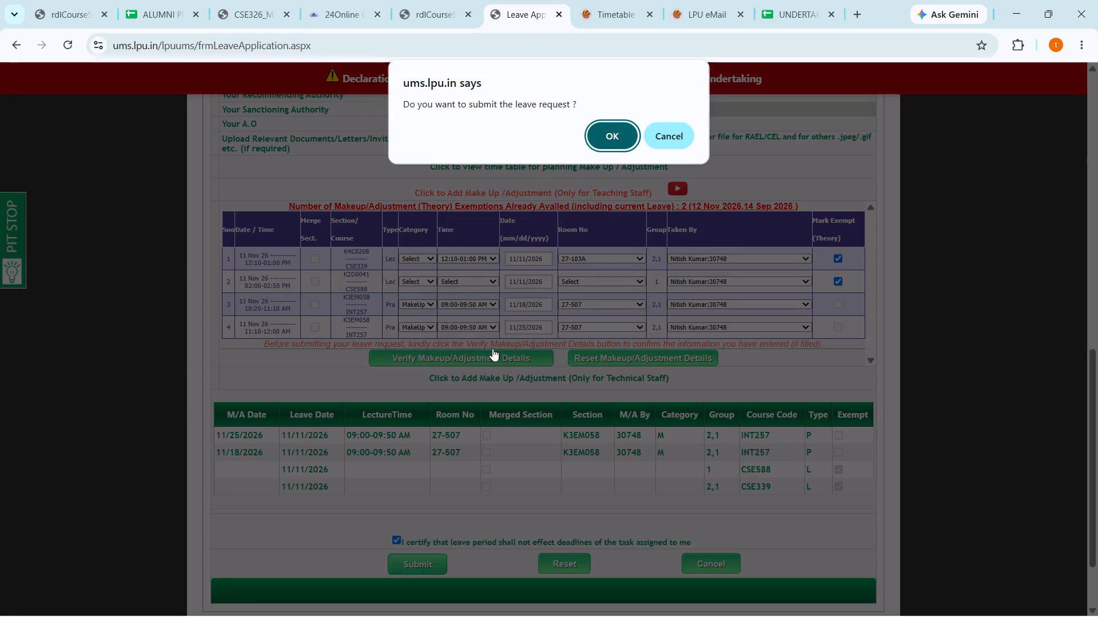
pyautogui.click(612, 131)
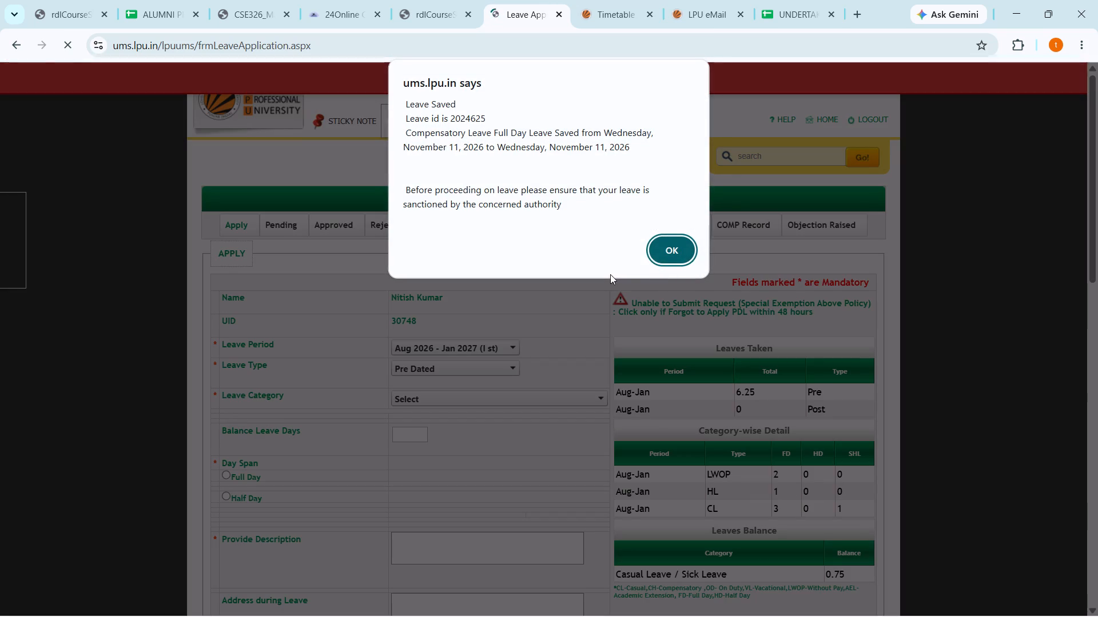
pyautogui.click(663, 249)
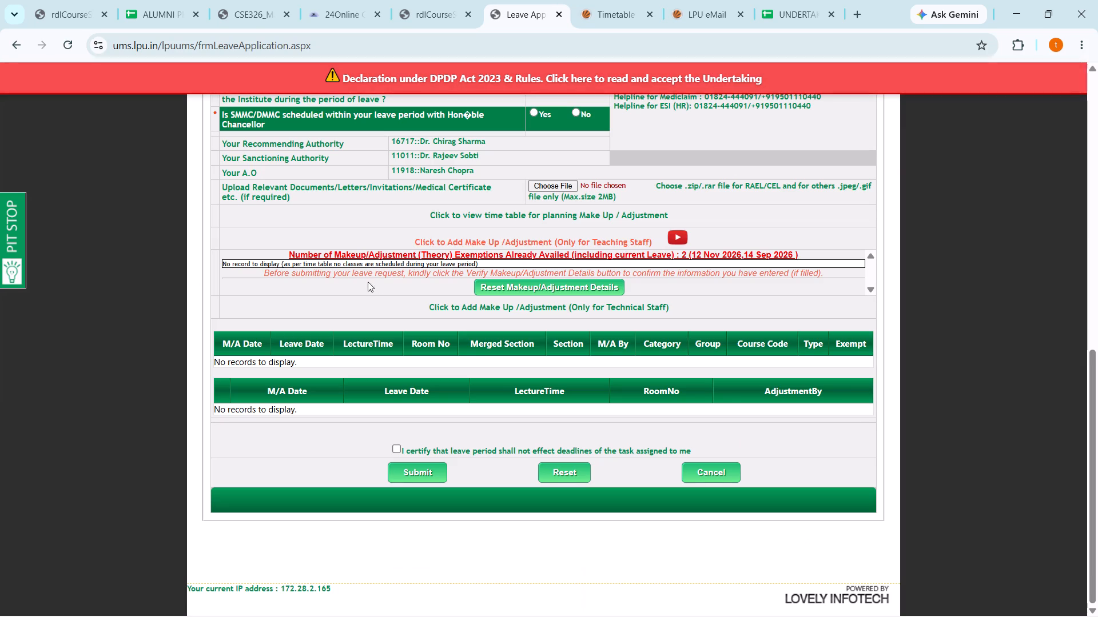
# Open the pending leave applications and check 11 and 12 November 2026 against the system calendar.
pyautogui.scroll(2, 371, 278)
pyautogui.click(285, 262)
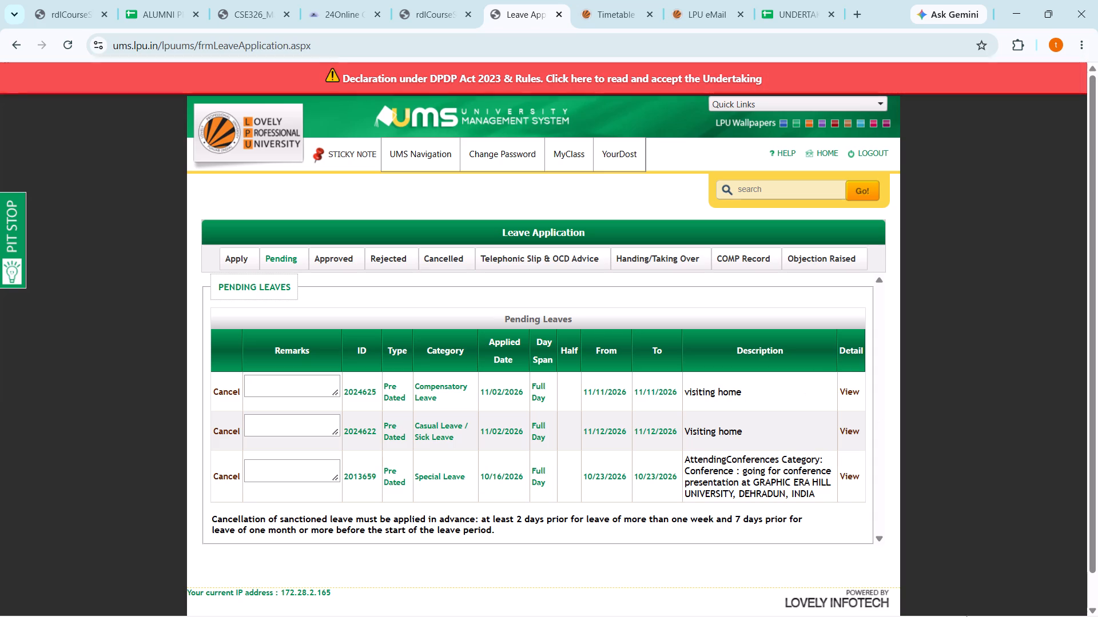
pyautogui.click(1045, 599)
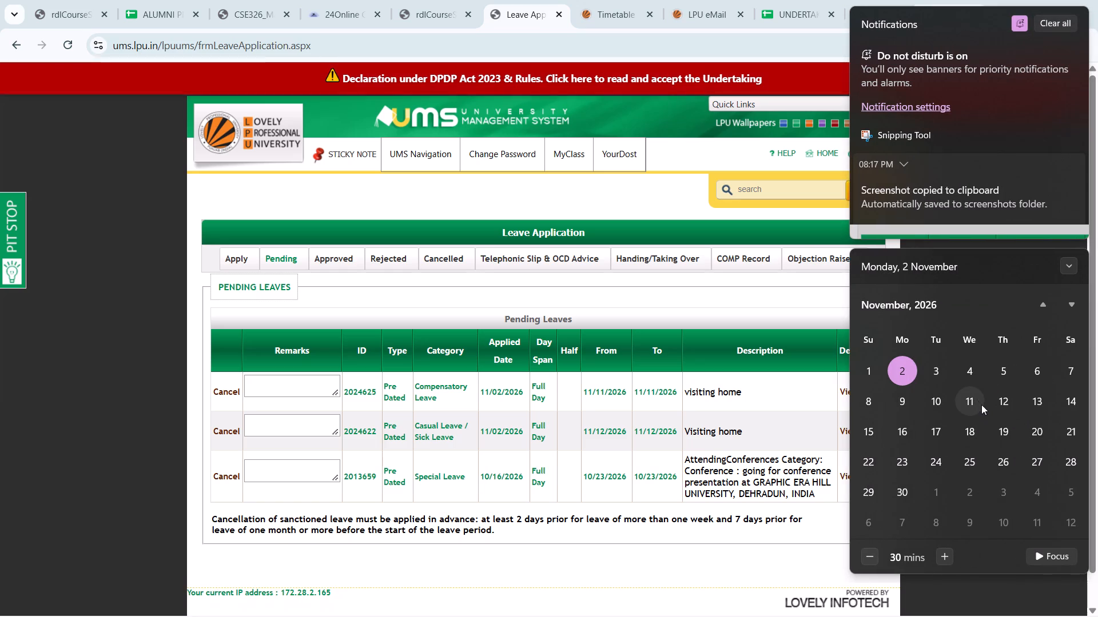
pyautogui.click(977, 402)
pyautogui.click(998, 406)
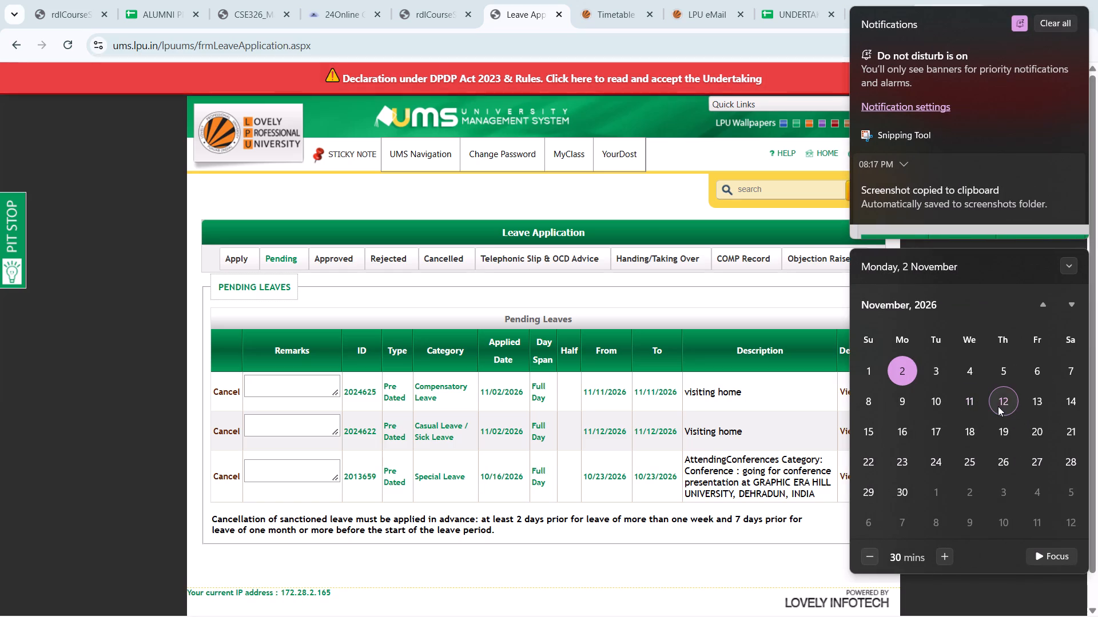
pyautogui.click(795, 307)
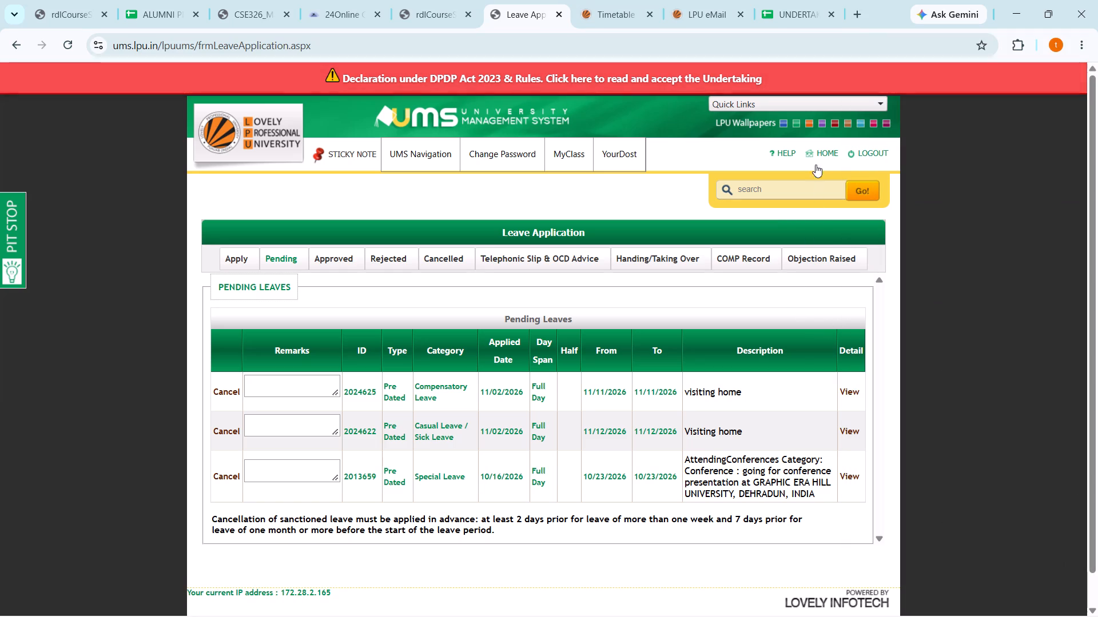
# Return to the UMS home dashboard and close the Timetable and LPU eMail pages.
pyautogui.click(822, 154)
pyautogui.click(616, 6)
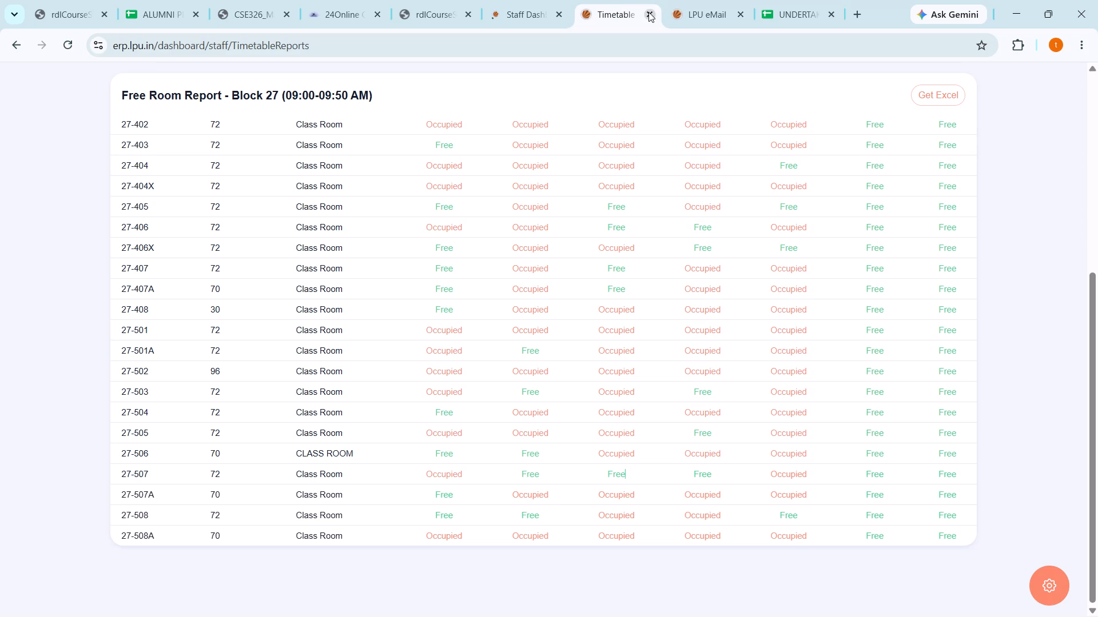
pyautogui.click(651, 13)
pyautogui.click(651, 13)
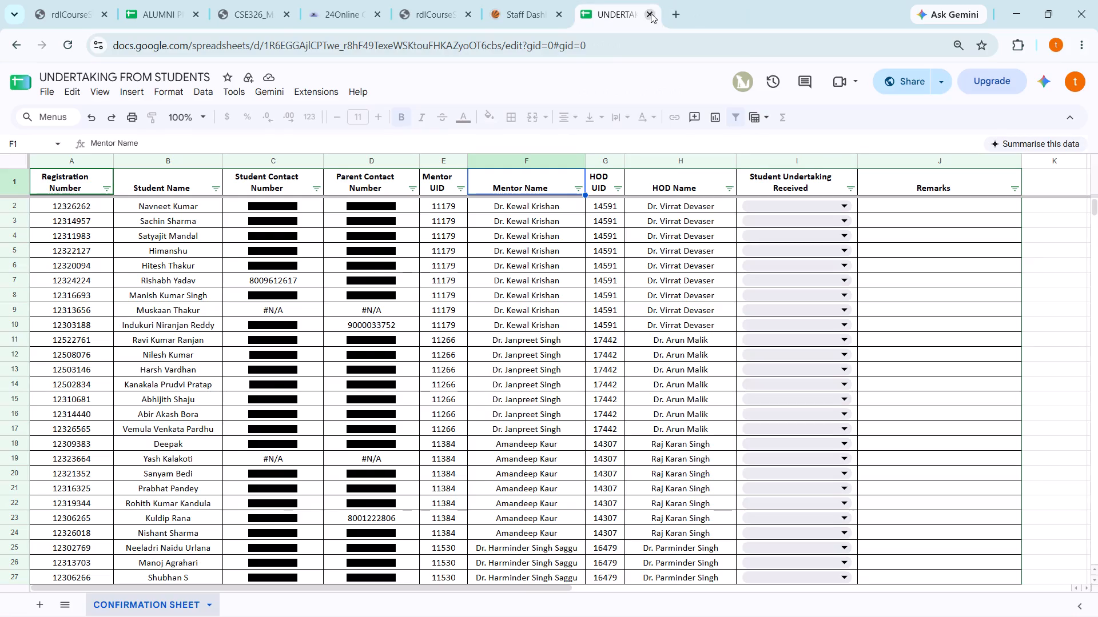
pyautogui.click(666, 21)
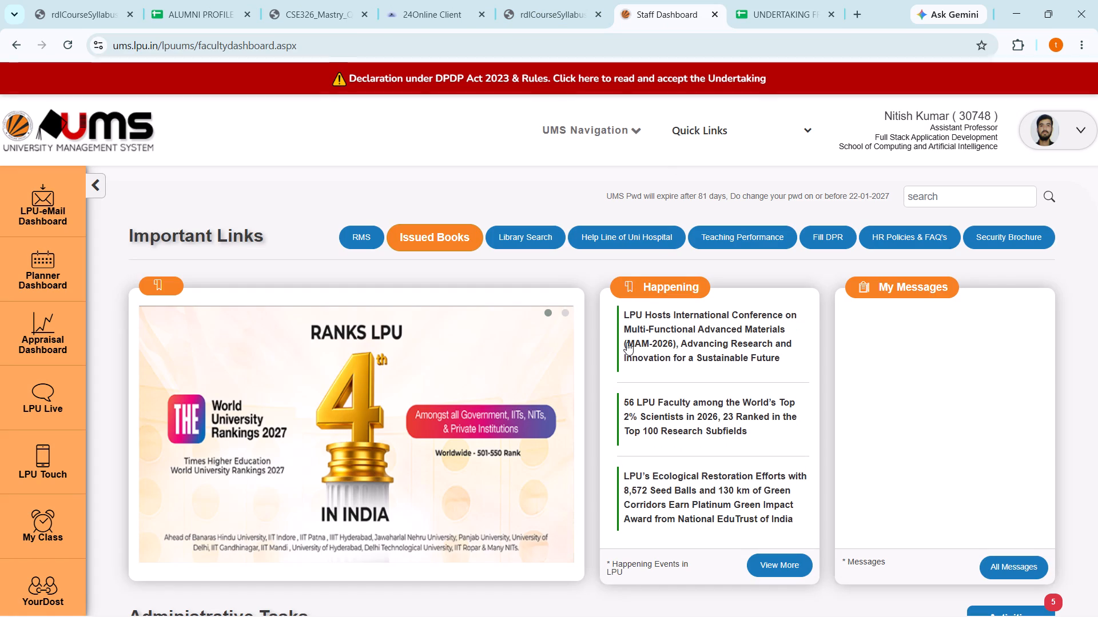
# Look through the staff dashboard's administrative tasks, task priorities, attendance and important announcements.
pyautogui.scroll(-2, 514, 352)
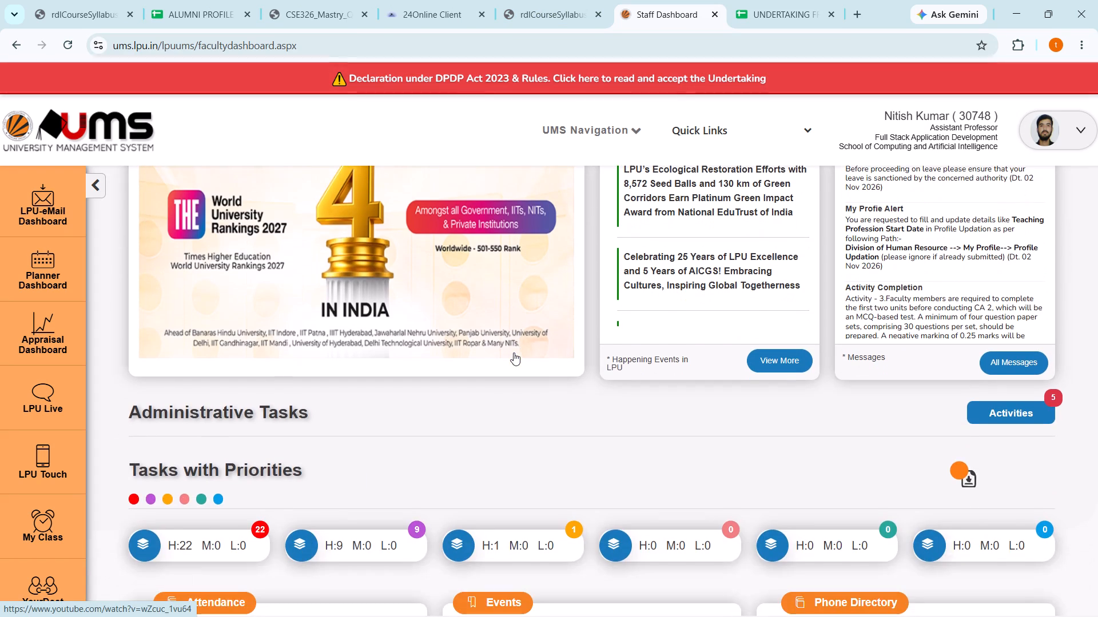
pyautogui.scroll(-1, 514, 352)
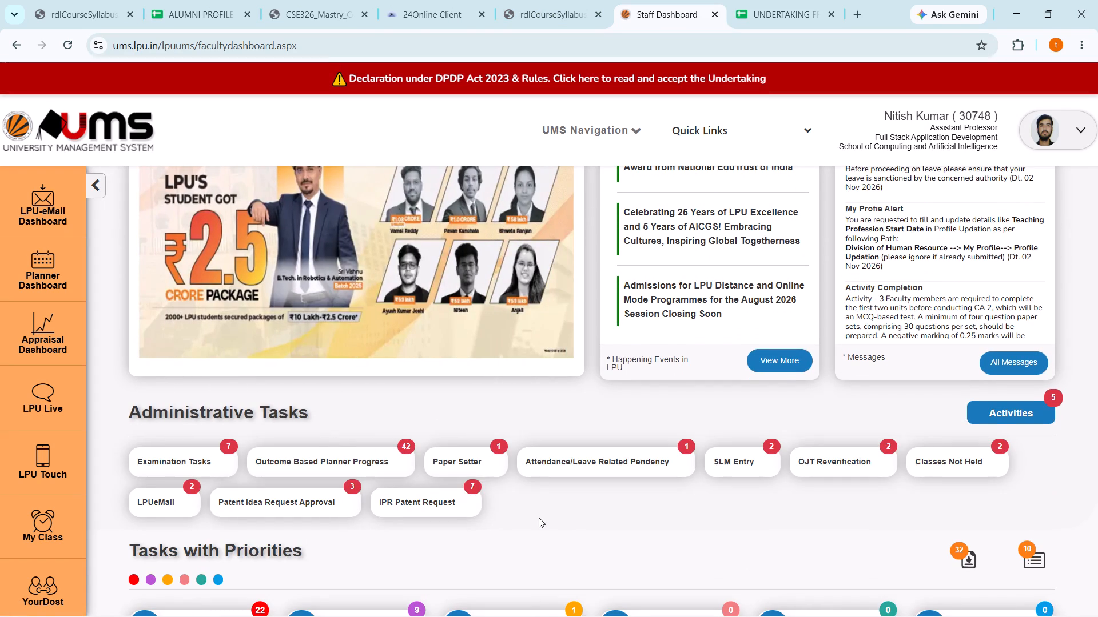
pyautogui.scroll(-2, 539, 518)
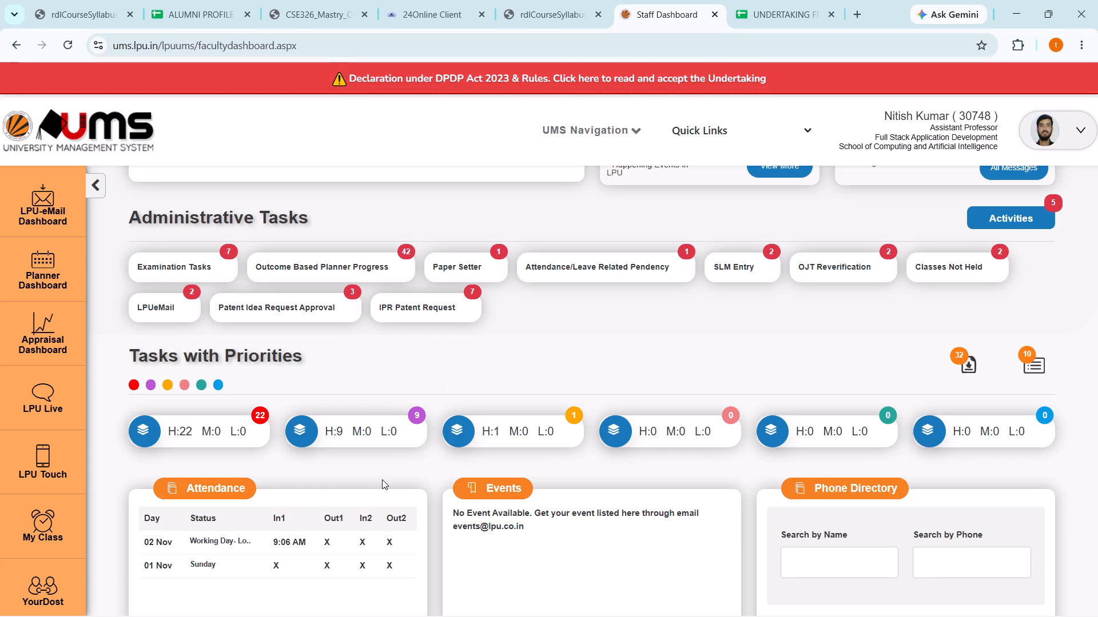
pyautogui.scroll(-3, 382, 479)
pyautogui.click(427, 570)
pyautogui.scroll(-4, 427, 570)
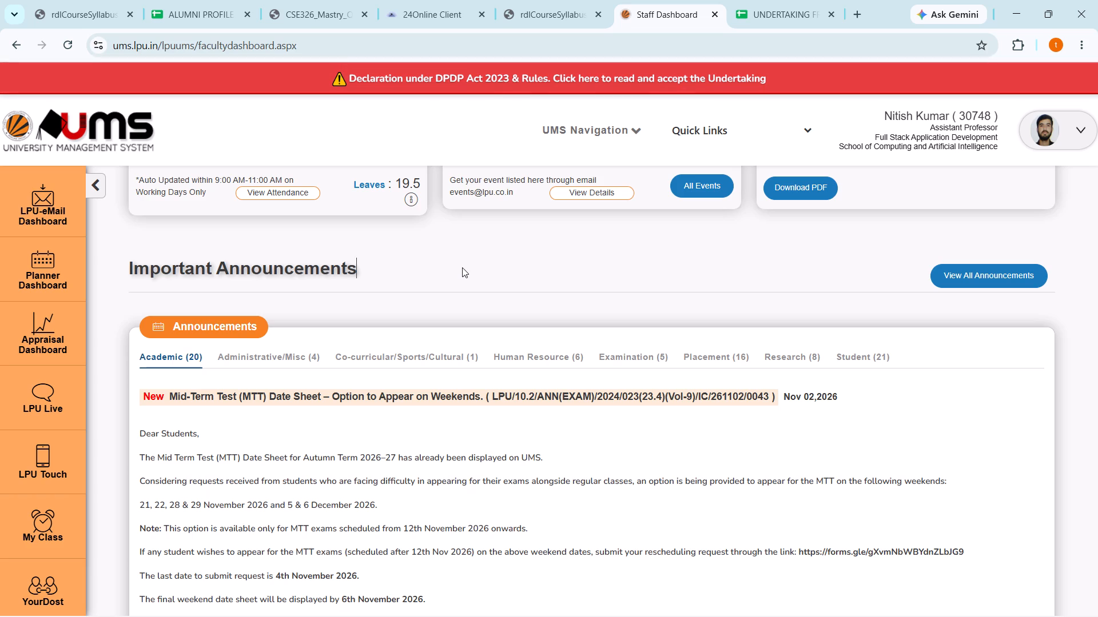
pyautogui.scroll(-1, 462, 267)
pyautogui.scroll(5, 462, 267)
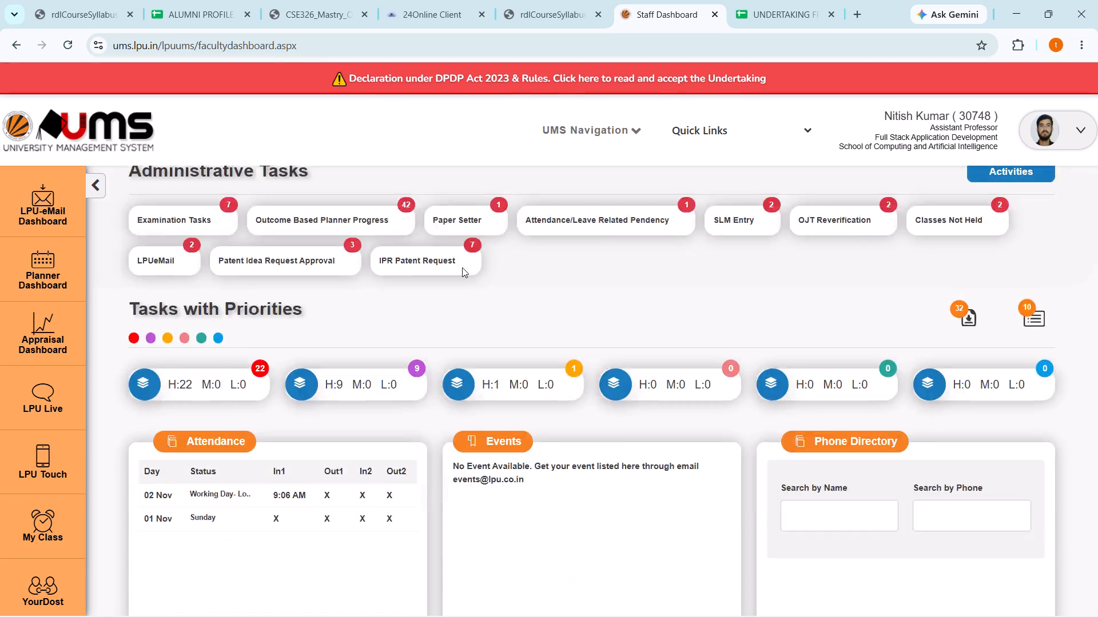
pyautogui.scroll(3, 462, 267)
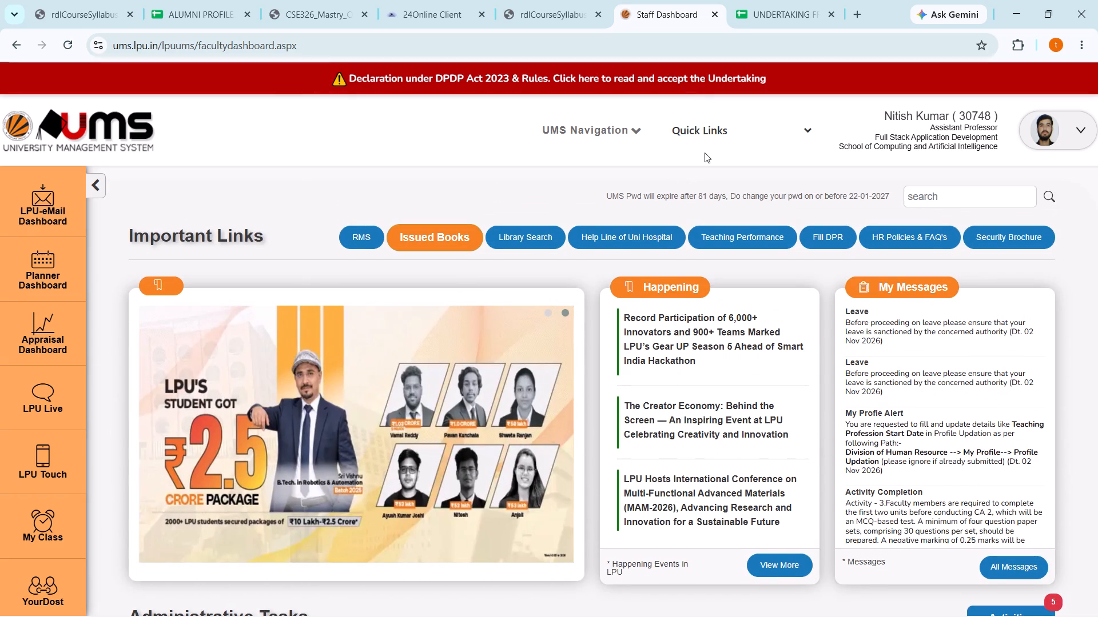